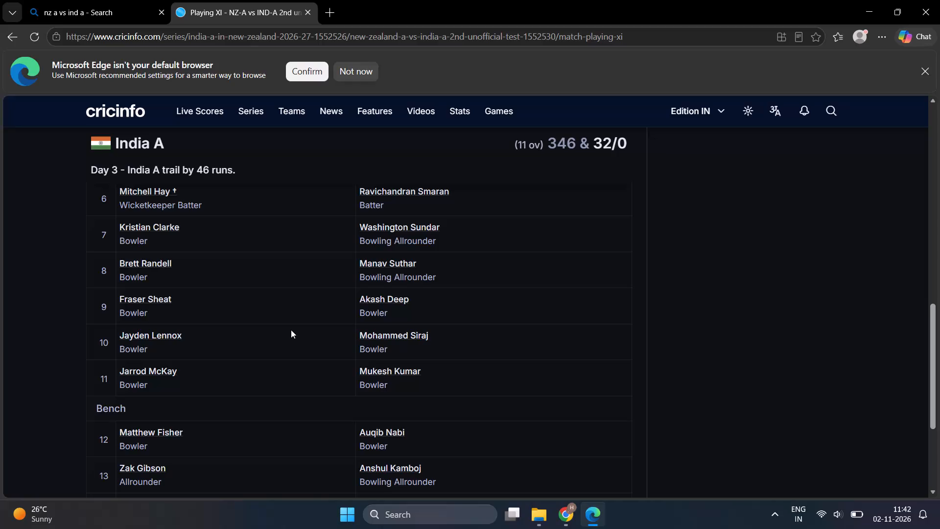
Examine the New Zealand A vs India A playing XI page, including the team line-ups and the bench players.
scroll(291, 330, "down", 5)
scroll(291, 330, "up", 9)
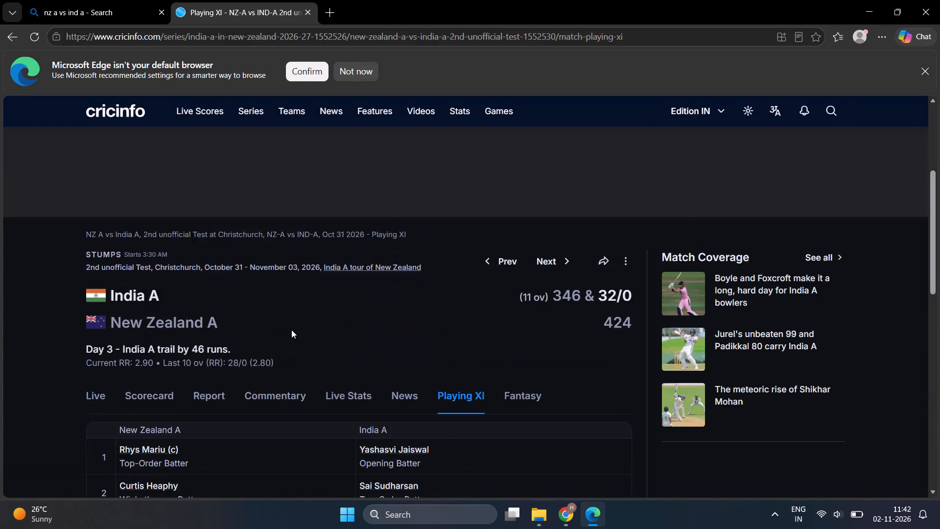
scroll(291, 330, "up", 3)
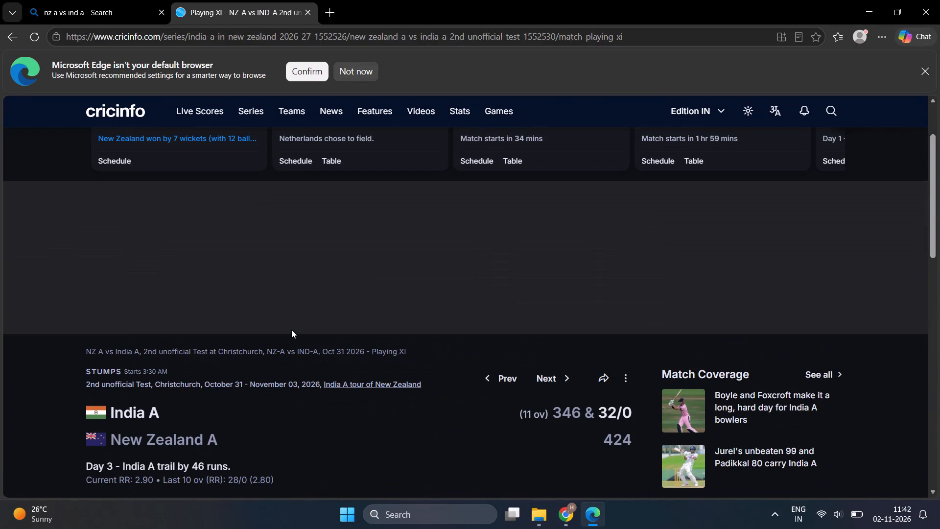
scroll(291, 330, "down", 4)
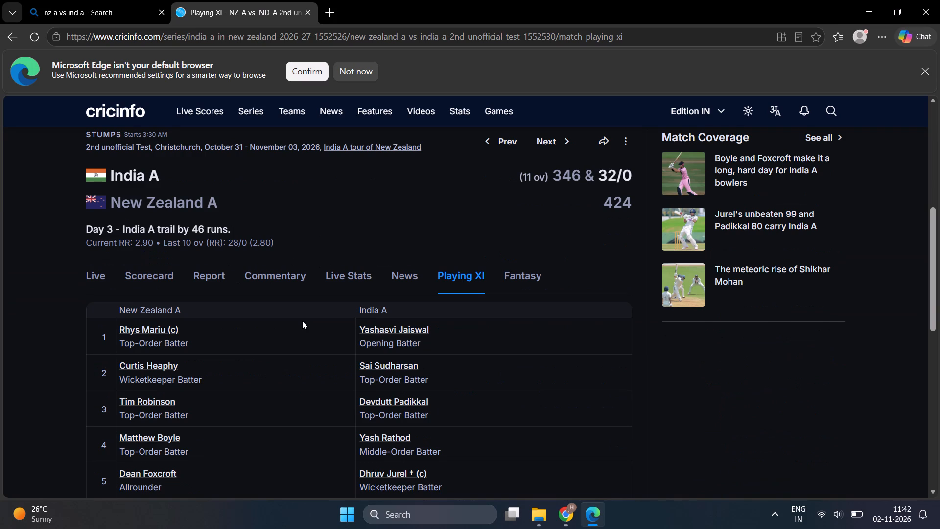
scroll(302, 321, "down", 3)
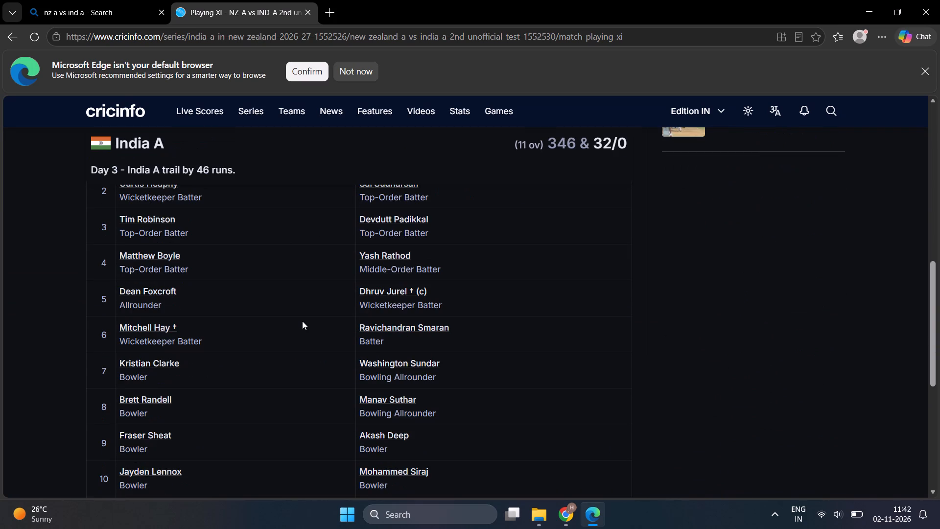
scroll(302, 321, "up", 2)
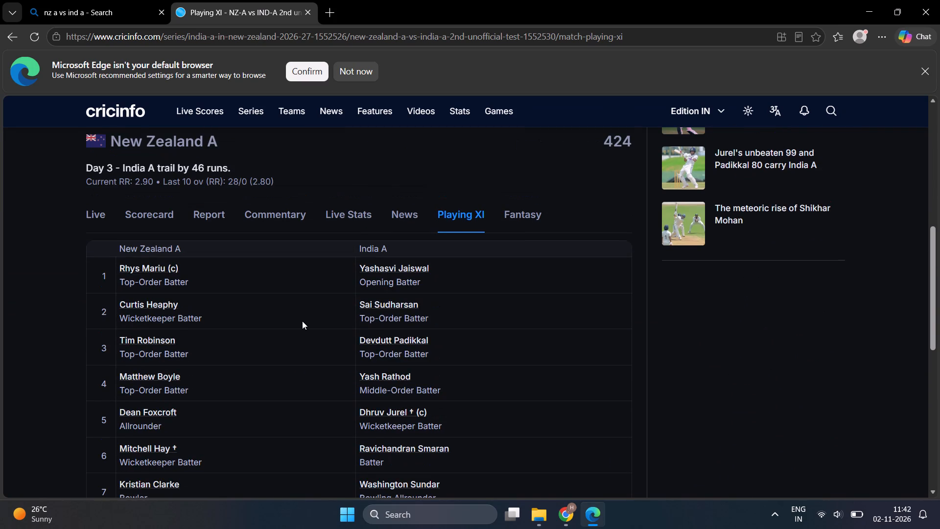
scroll(302, 321, "down", 1)
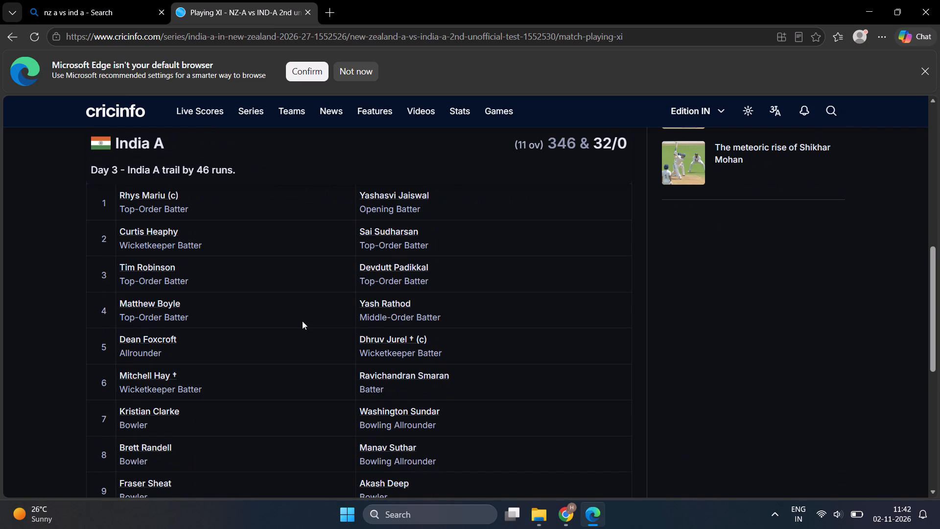
scroll(302, 321, "down", 2)
scroll(302, 321, "up", 1)
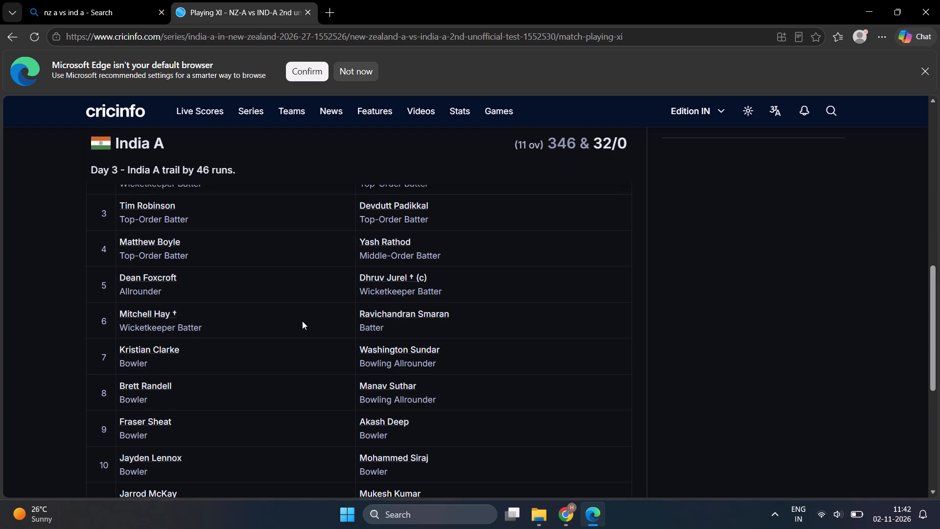
scroll(302, 321, "down", 4)
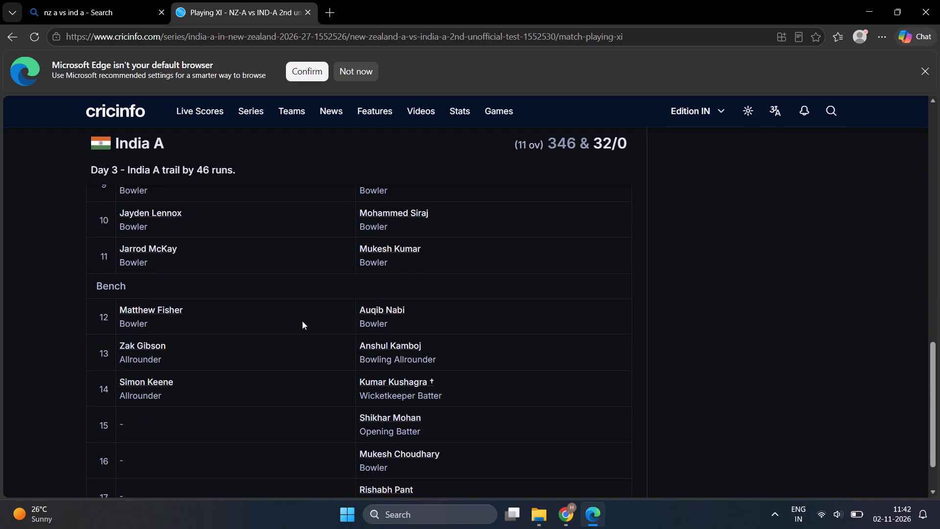
scroll(302, 321, "down", 3)
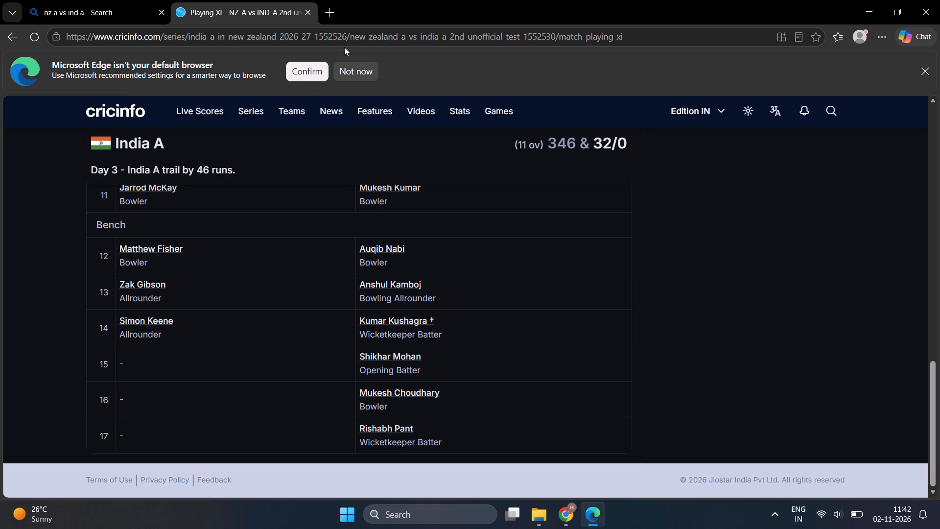
Close the cricket search results and the Playing XI page, closing the browser window completely.
left_click(307, 6)
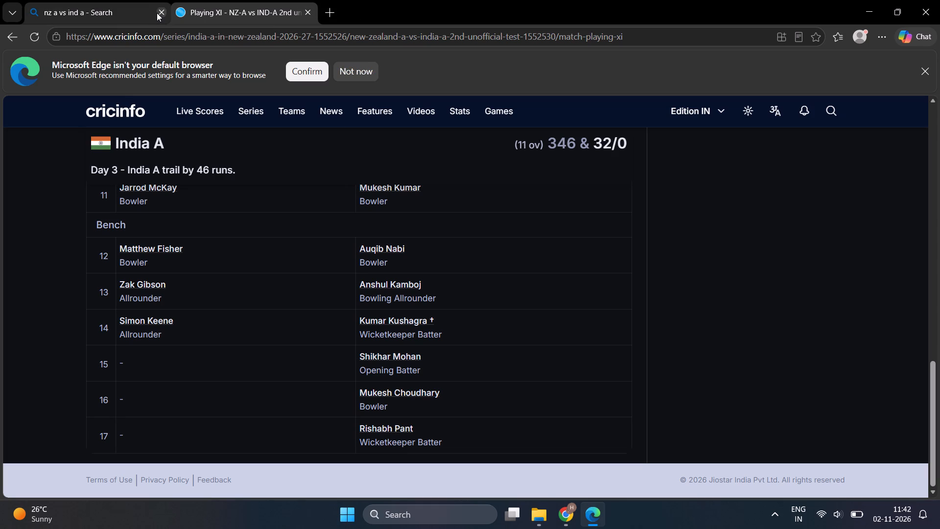
left_click(158, 13)
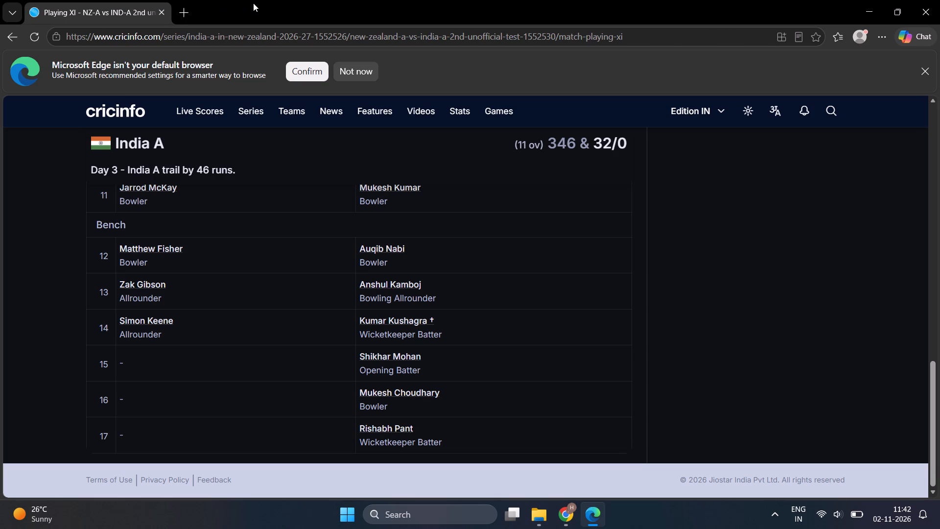
left_click(165, 15)
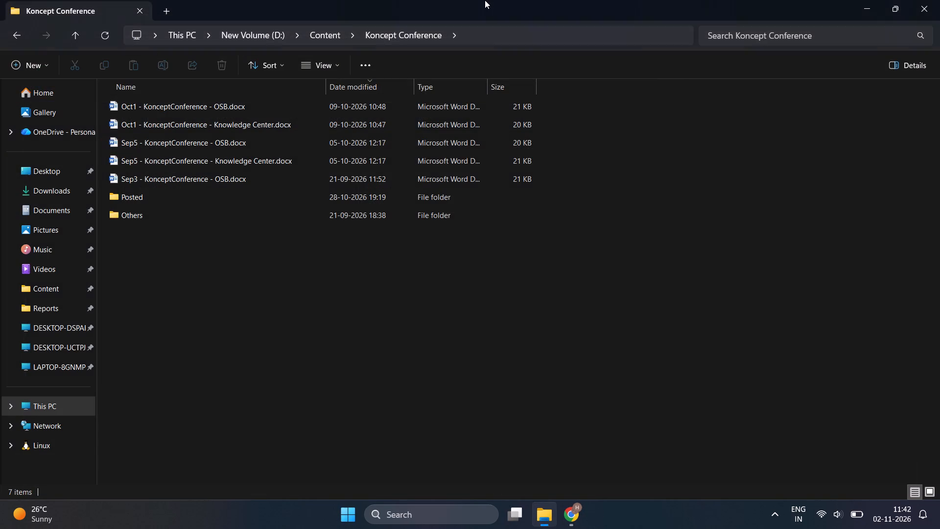
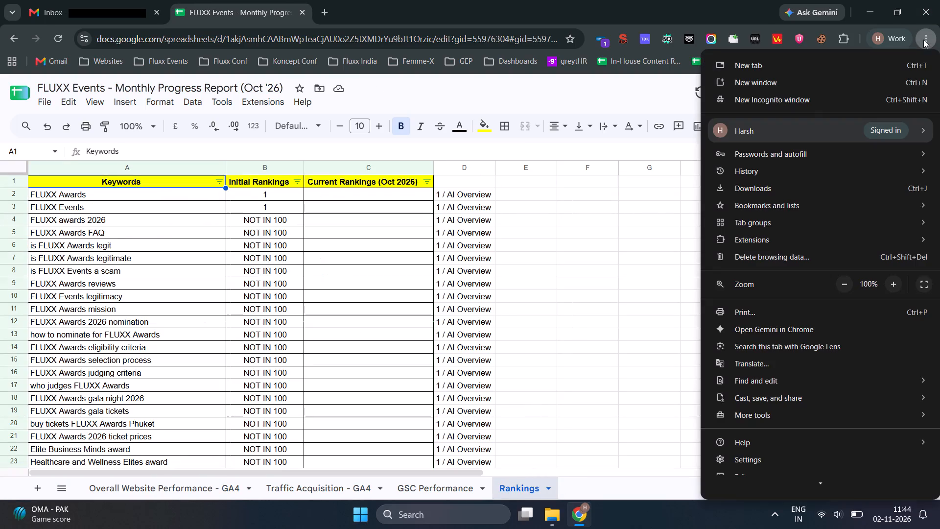
Open a new Incognito window and connect the UrbanVPN extension to Thailand.
left_click(812, 103)
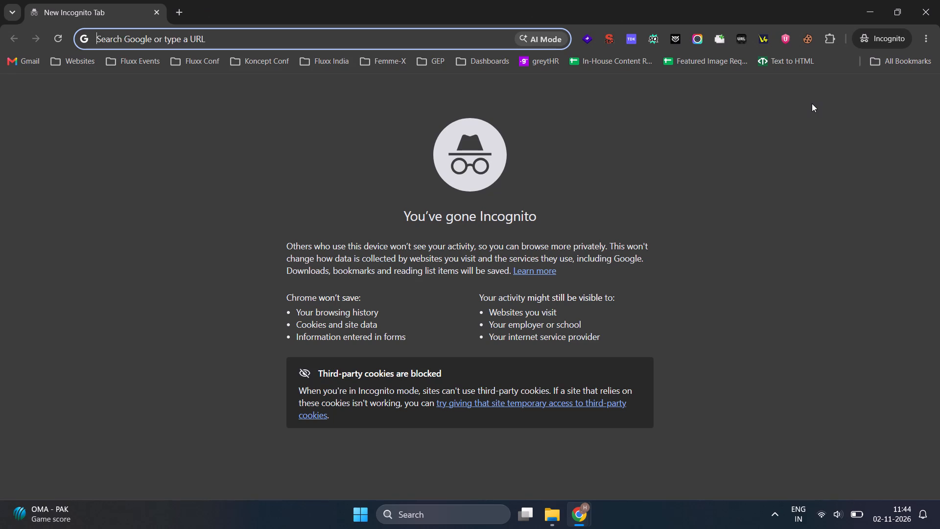
left_click(782, 38)
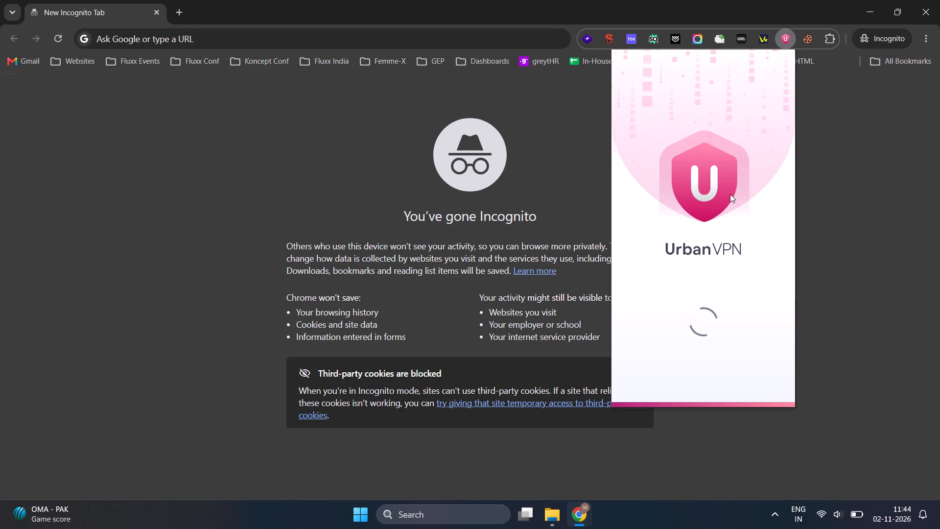
left_click(745, 96)
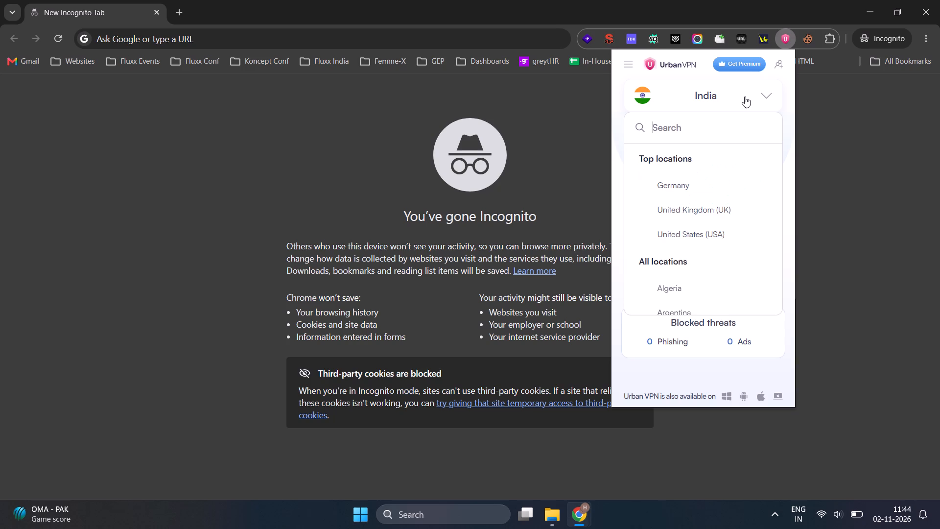
type("thai")
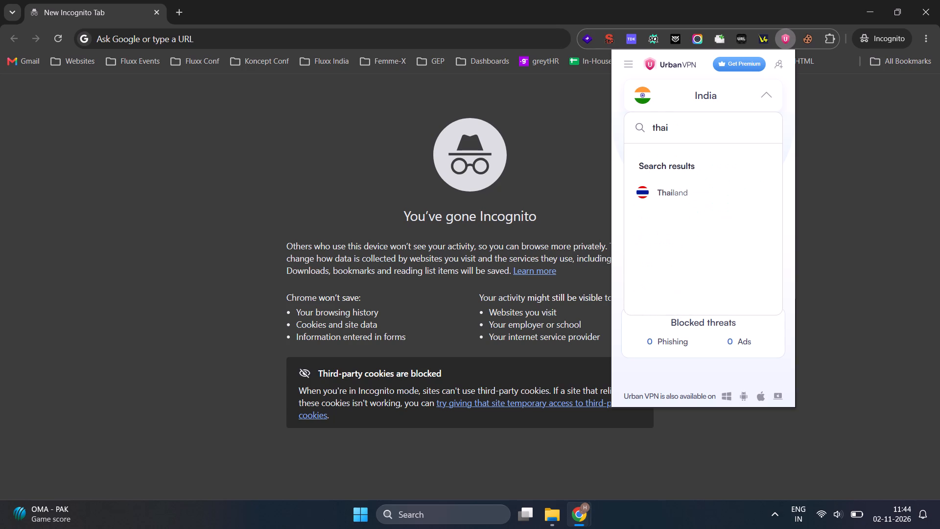
key("Return")
left_click(691, 203)
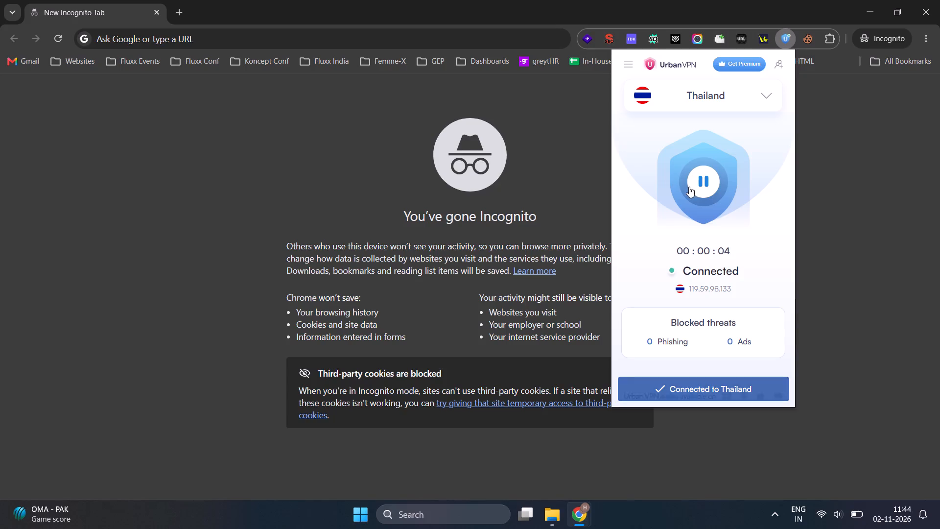
left_click(541, 160)
Load google.com in the Incognito window.
left_click(250, 36)
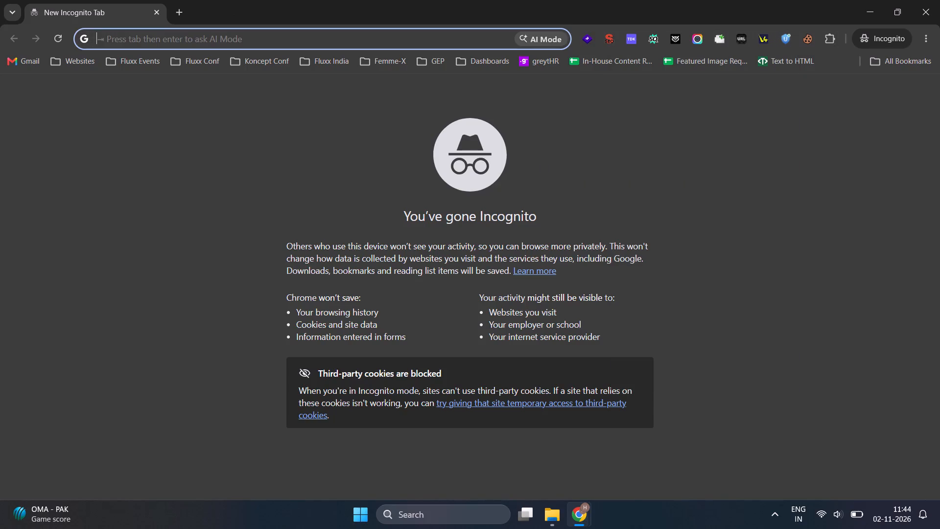
type("google")
key("ctrl+Return")
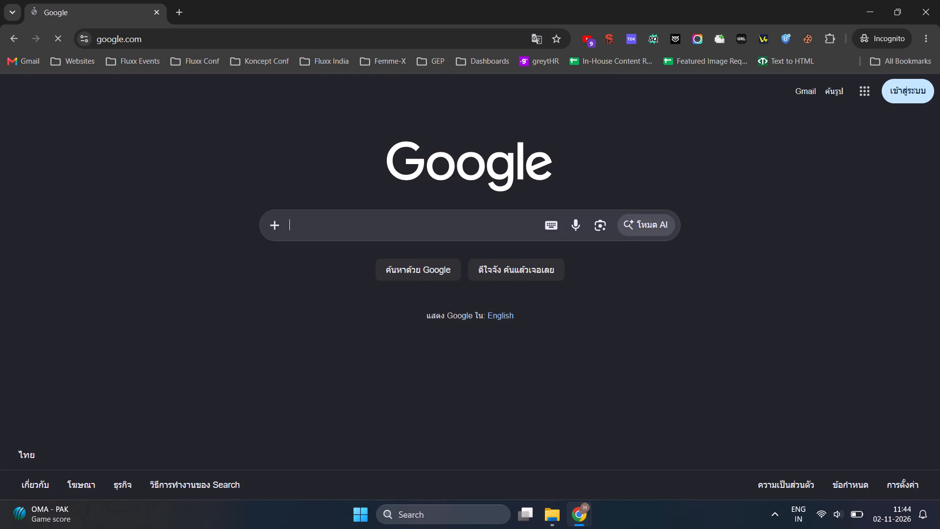
Copy the keyword FLUXX Awards from cell A2 of the Rankings sheet and search Google for it in the Incognito window.
key("alt+Tab")
left_click(165, 197)
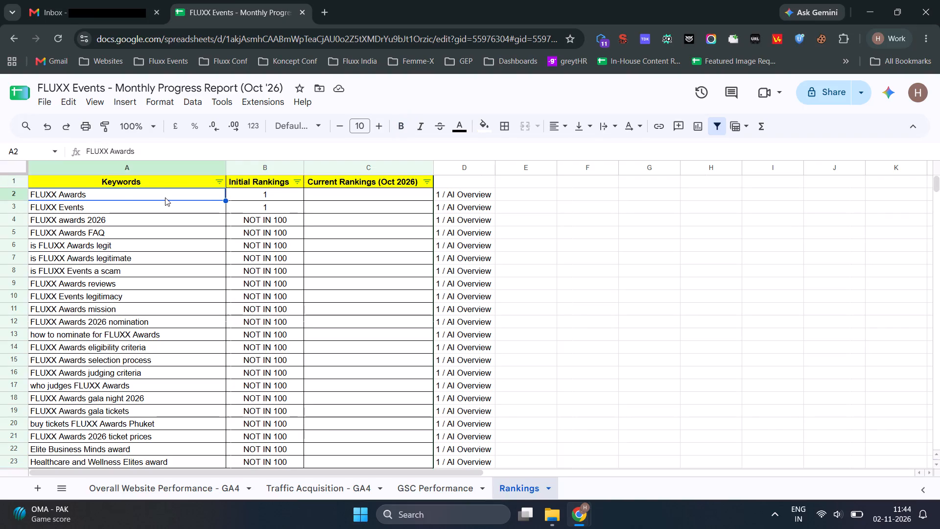
key("ctrl+c")
key("alt+Tab")
key("ctrl+v")
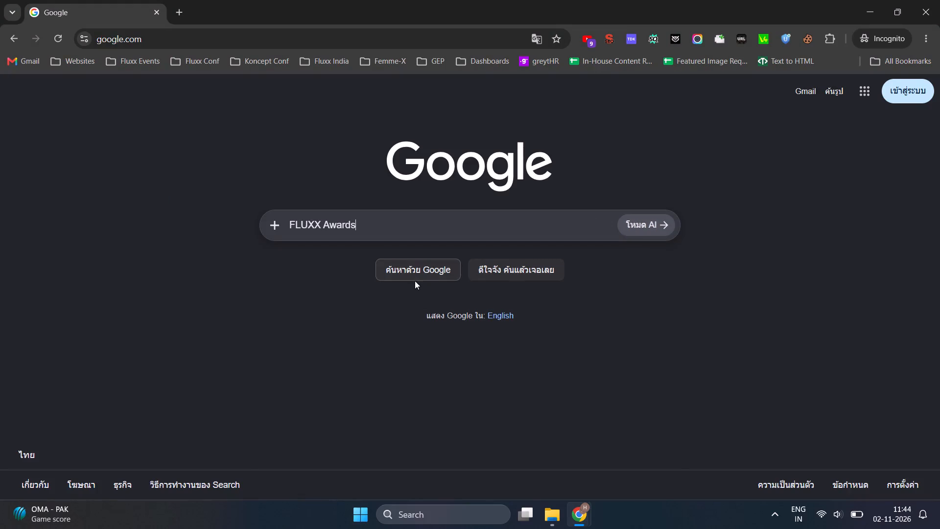
key("Return")
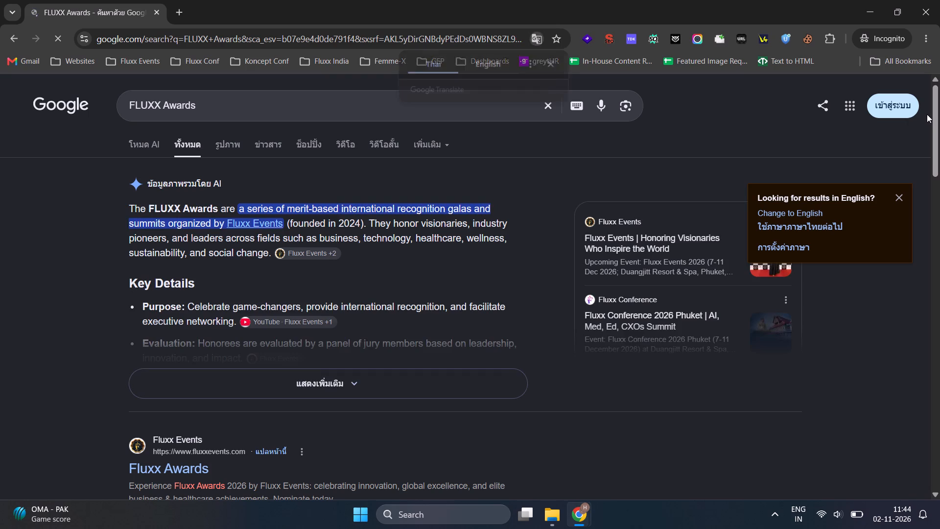
Turn off Auto-stitch in the SERP Stitcher overlay on the results page.
left_click(816, 134)
left_click(820, 133)
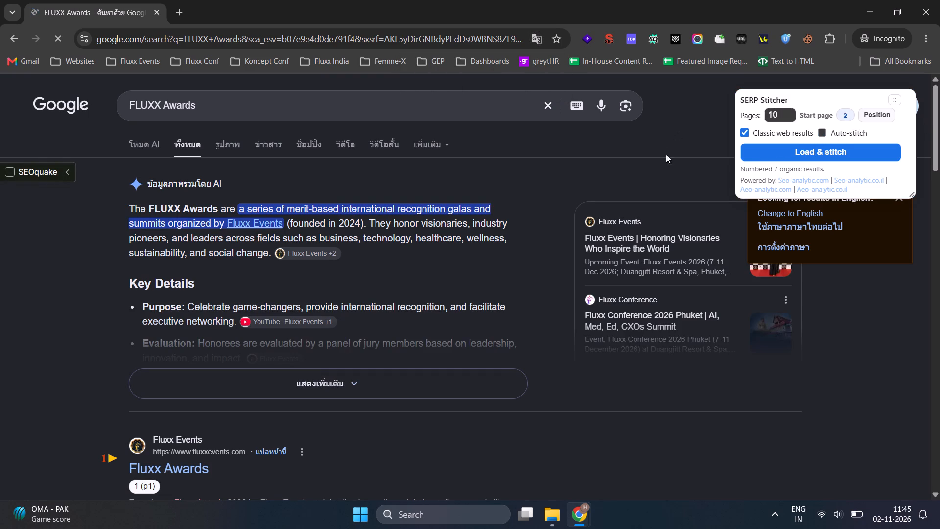
left_click(637, 174)
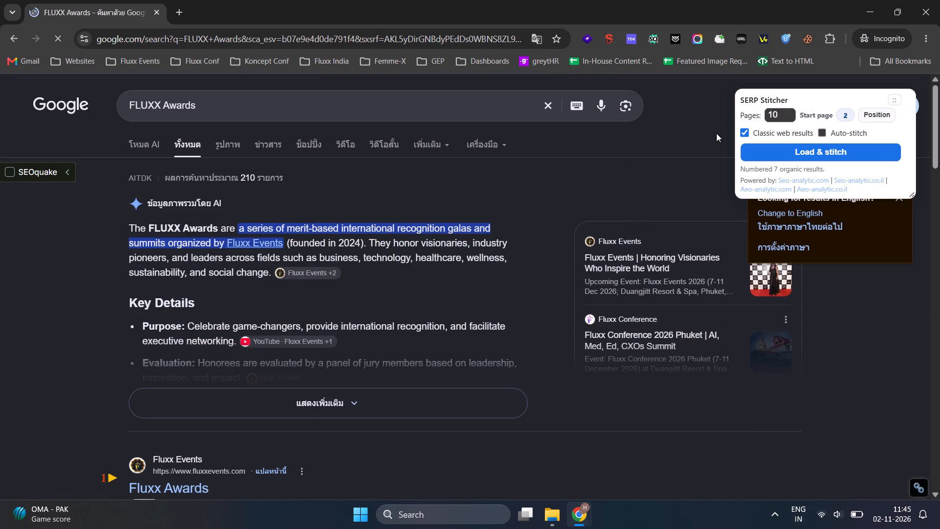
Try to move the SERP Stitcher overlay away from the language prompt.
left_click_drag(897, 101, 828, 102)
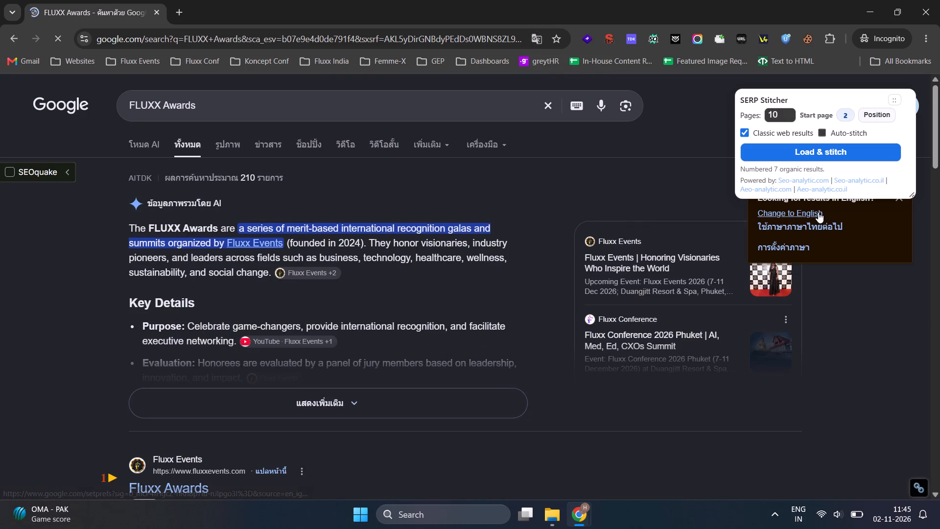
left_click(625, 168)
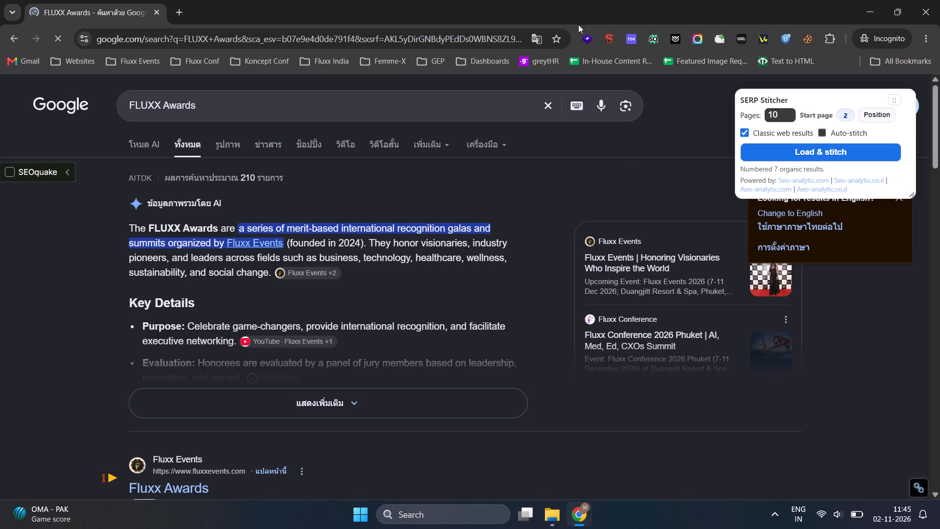
Translate the FLUXX Awards results page from Thai to English.
left_click(530, 38)
left_click(497, 69)
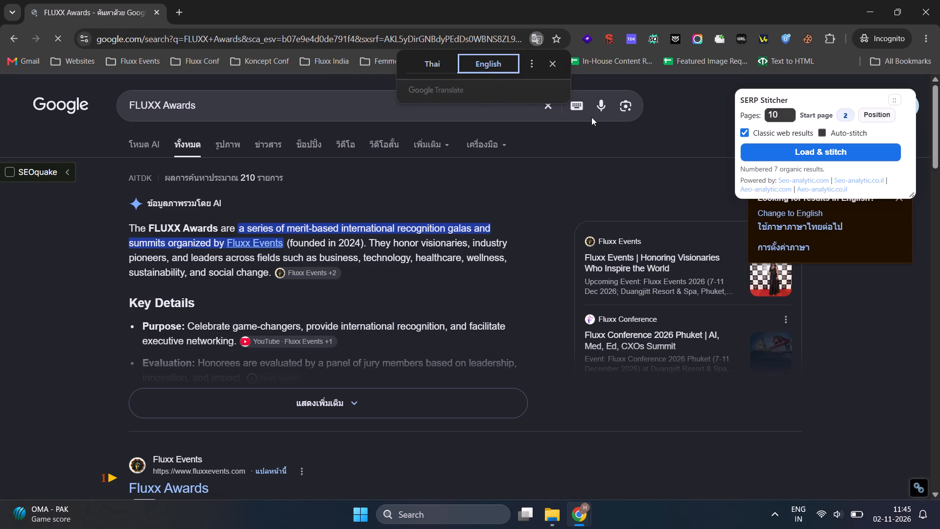
left_click(651, 131)
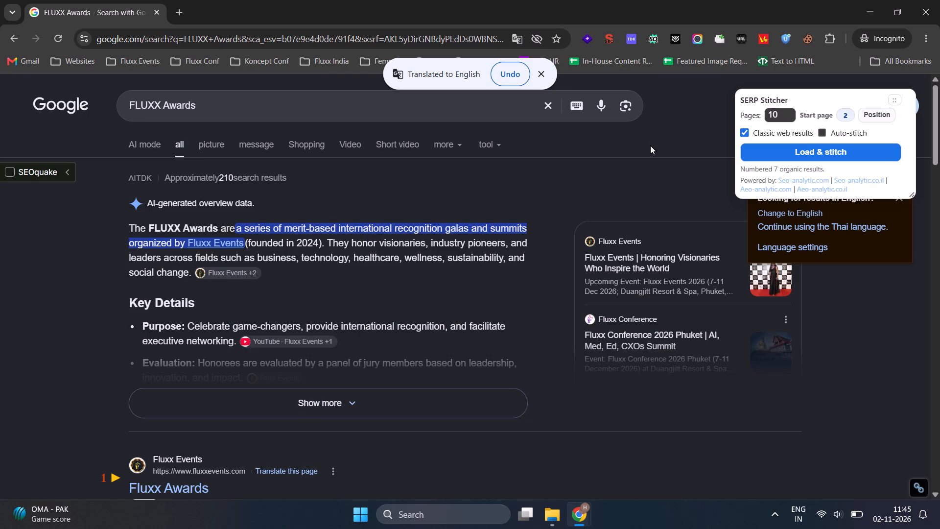
Find fluxxevents.com within the FLUXX Awards results page and step through its occurrences.
key("ctrl+f")
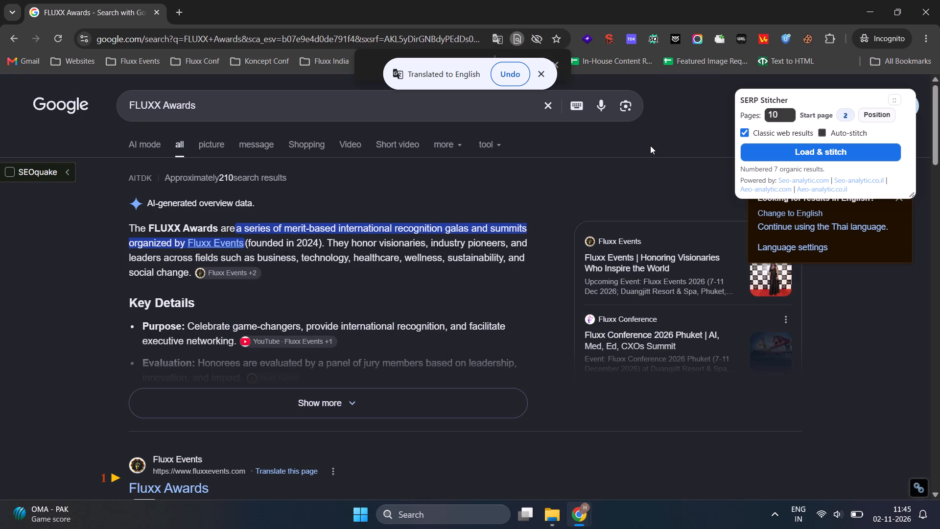
type("fl")
type("uxx")
type("events")
type(".com")
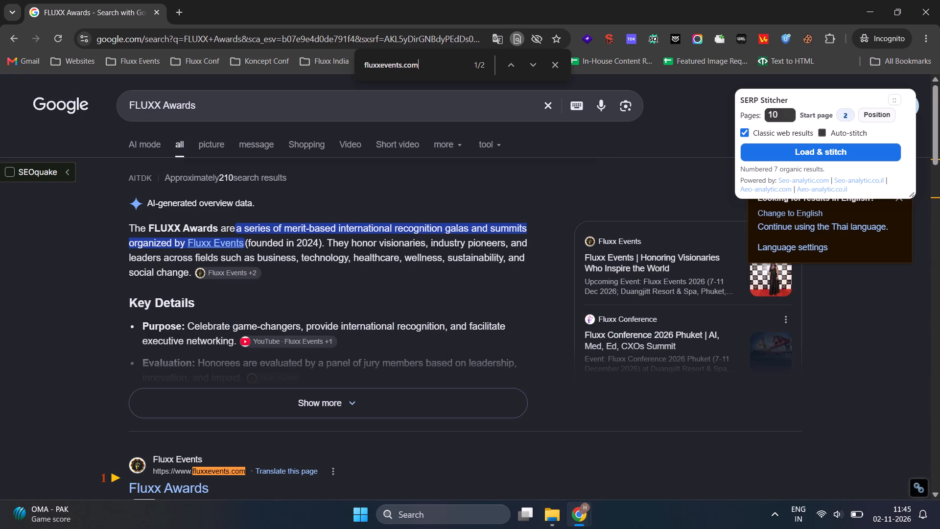
key("Return")
key("Return")
key("Return")
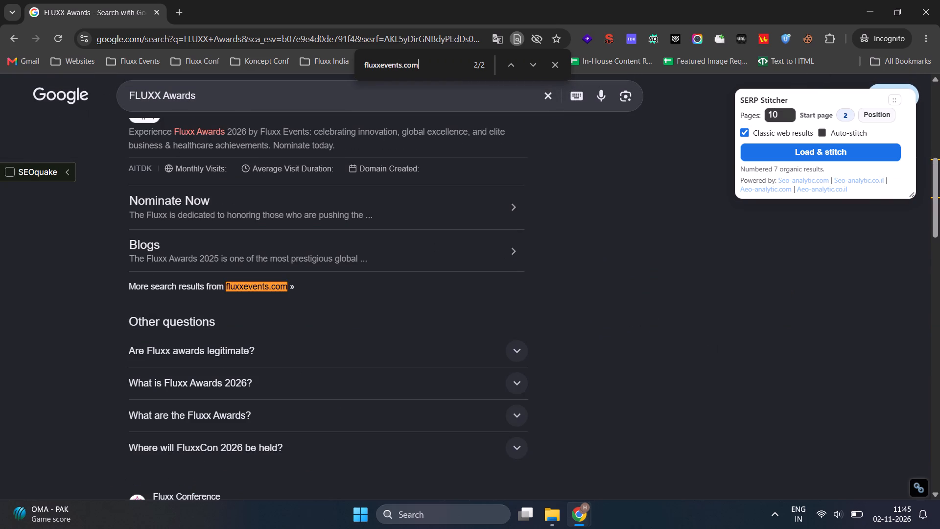
Copy the keyword FLUXX Events from the Rankings sheet and search Google for it in the Incognito window.
key("alt+Tab")
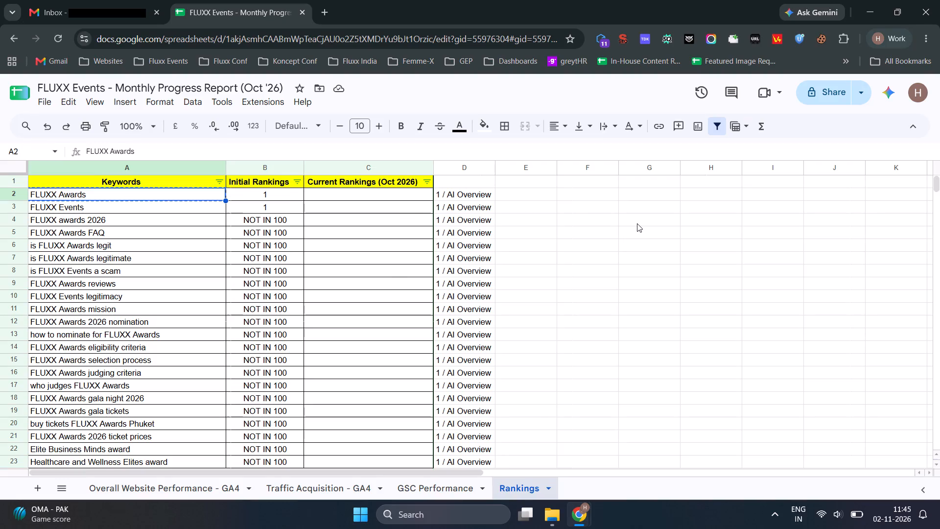
key("Down")
key("ctrl+c")
key("alt+Tab")
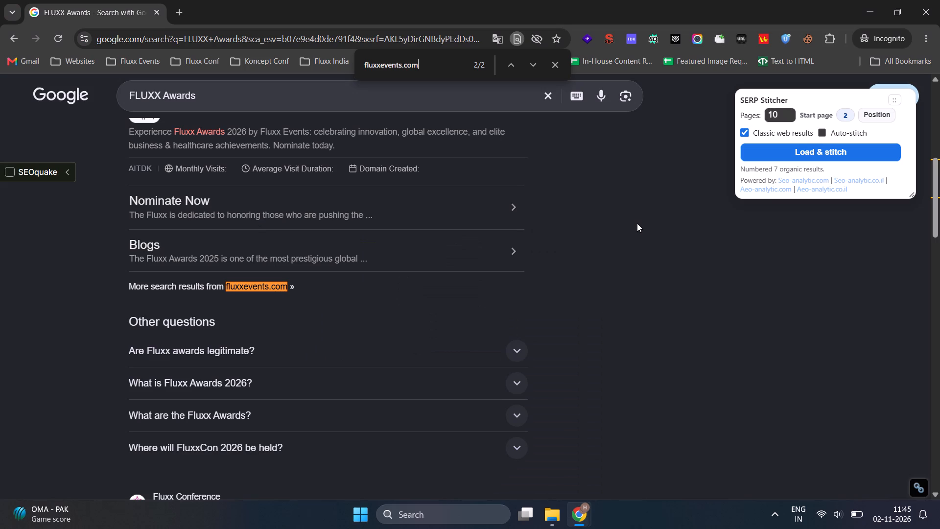
left_click(551, 101)
key("ctrl+v")
key("Return")
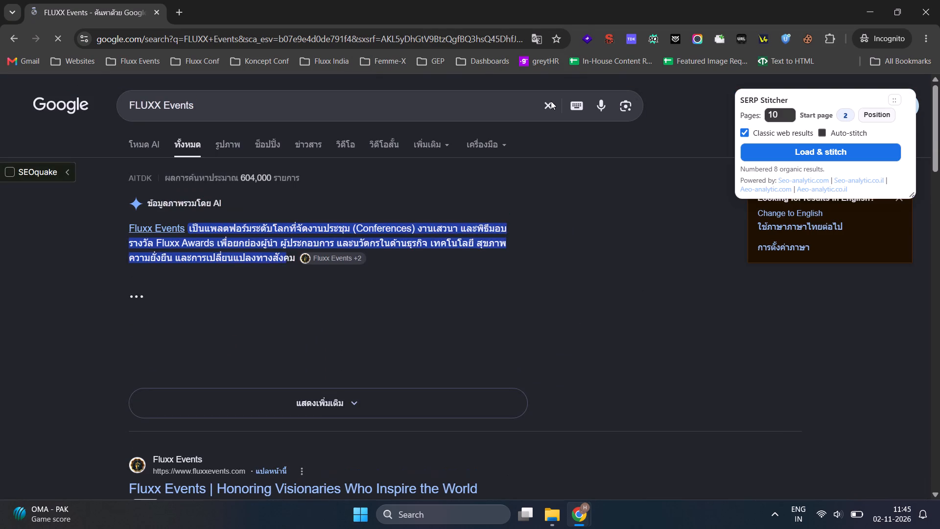
Copy the keyword FLUXX awards 2026 from the Rankings sheet and search Google for it in the Incognito window.
key("alt+Tab")
key("Down")
key("ctrl+c")
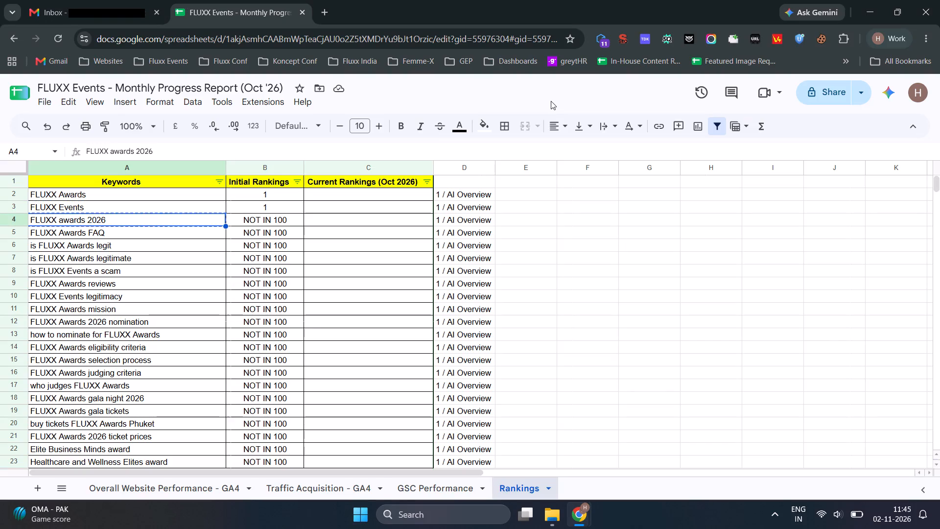
key("alt+Tab")
left_click(544, 105)
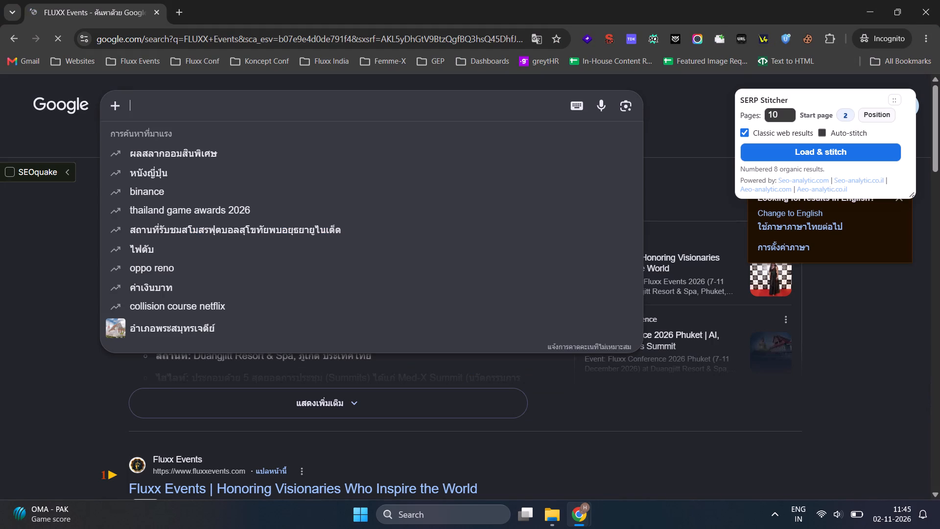
key("ctrl+v")
key("Return")
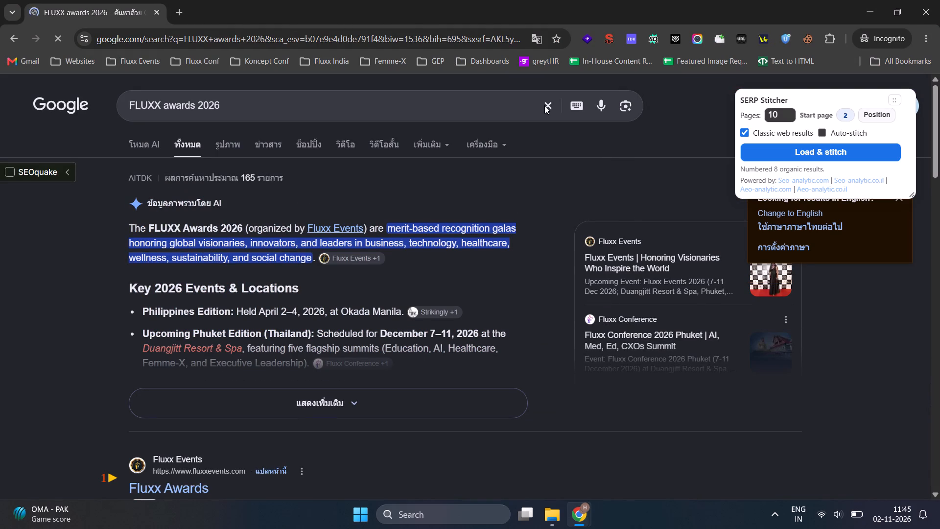
Copy the keyword FLUXX Awards FAQ from the Rankings sheet and search Google for it in the Incognito window.
key("alt+Tab")
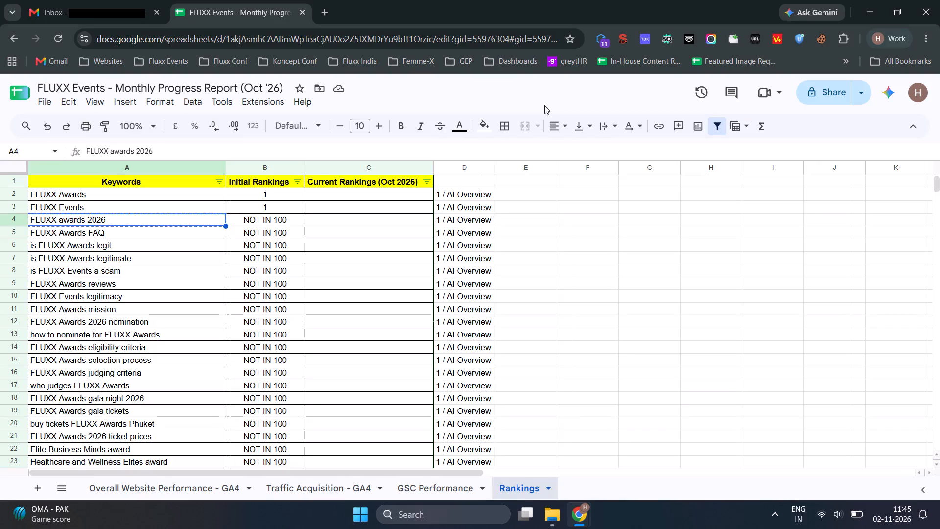
key("Down")
key("ctrl+c")
key("alt+Tab")
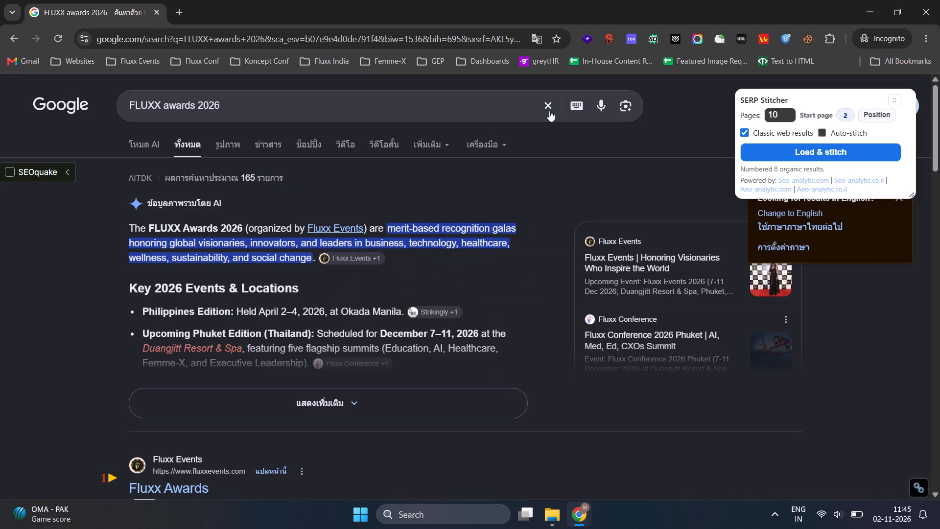
left_click(551, 111)
key("ctrl+v")
key("Return")
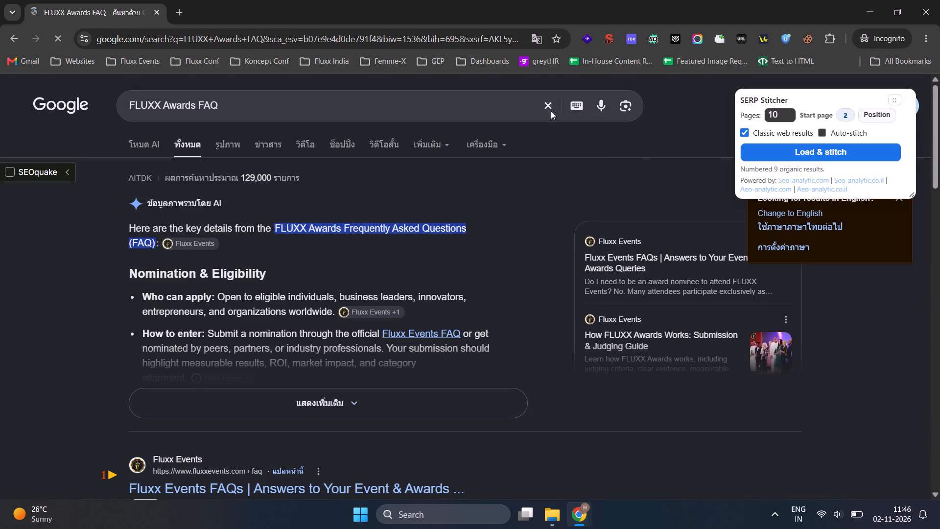
Copy the keyword "is FLUXX Awards legit" from the Rankings sheet and search Google for it in the Incognito window.
key("alt+Tab")
key("Down")
key("ctrl+c")
key("alt+Tab")
left_click(547, 105)
key("ctrl+v")
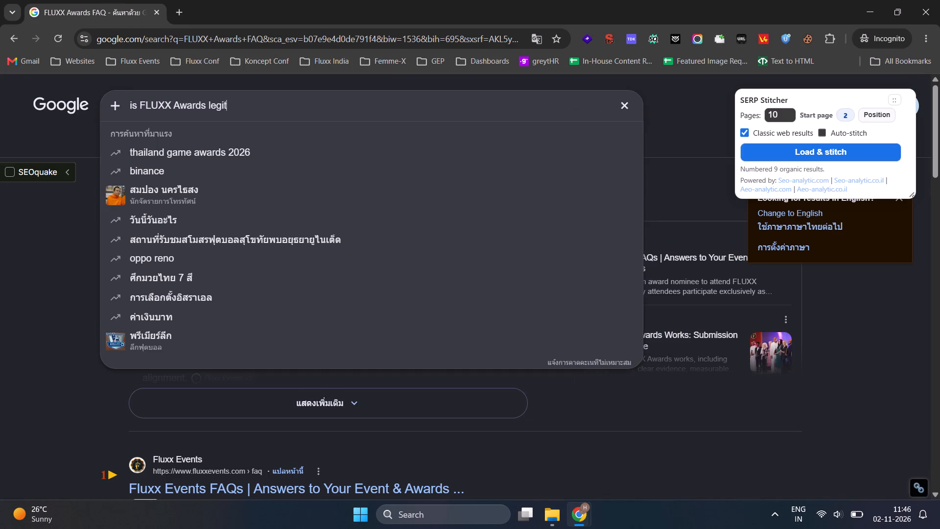
key("Return")
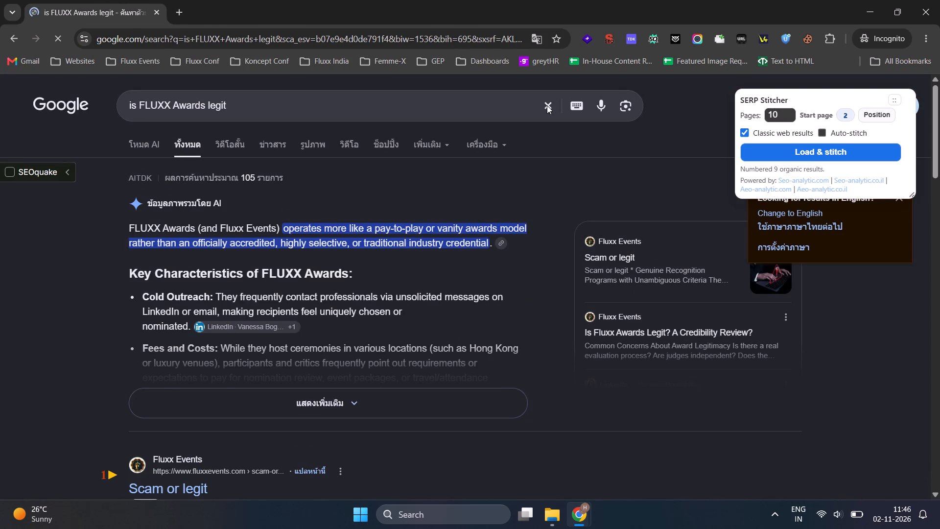
Copy the keyword "is FLUXX Awards legitimate" from the Rankings sheet and search Google for it in the Incognito window.
key("alt+Tab")
key("Down")
key("ctrl+c")
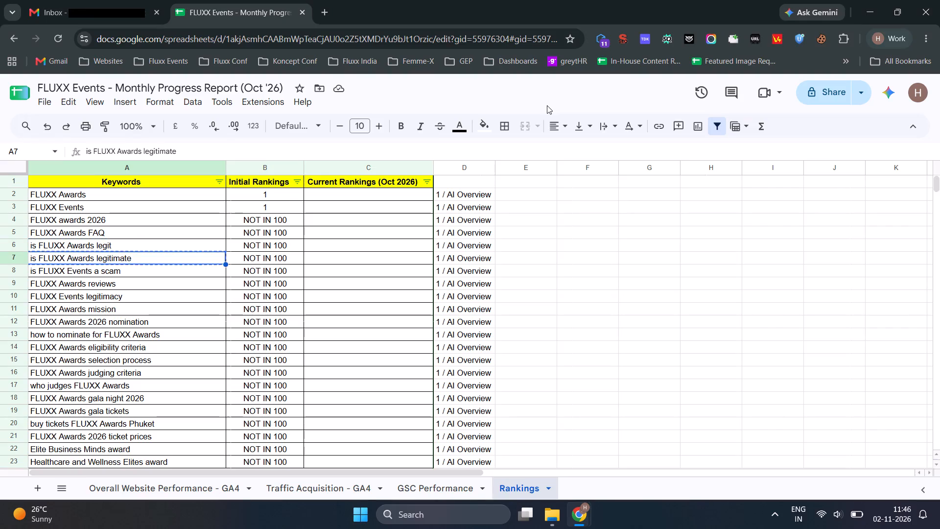
key("alt+Tab")
left_click(550, 106)
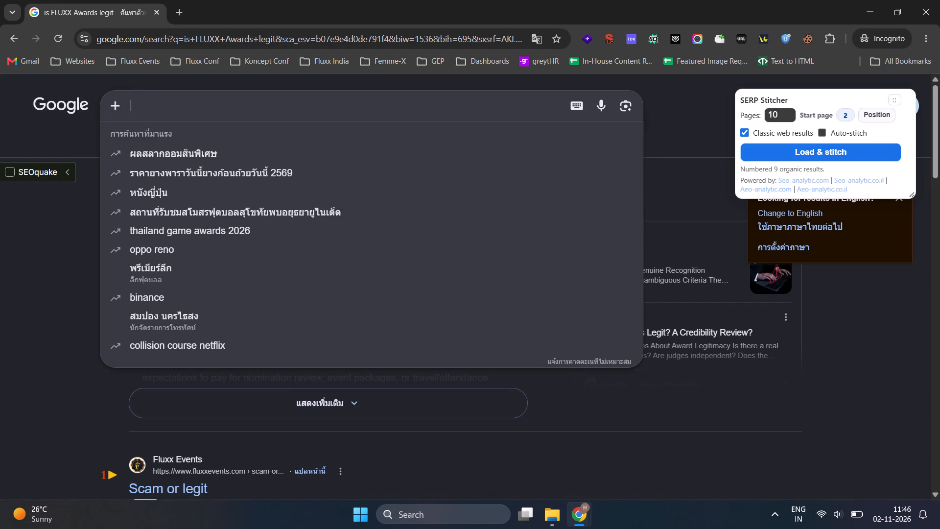
key("ctrl+v")
key("Return")
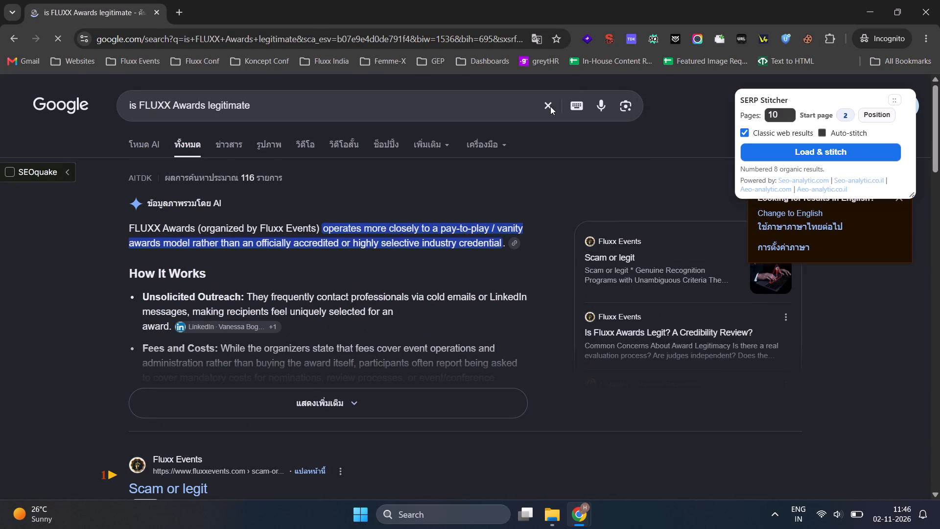
Copy the keyword "is FLUXX Events a scam" from the Rankings sheet and search Google for it in the Incognito window.
key("alt+Tab")
key("Down")
key("ctrl+c")
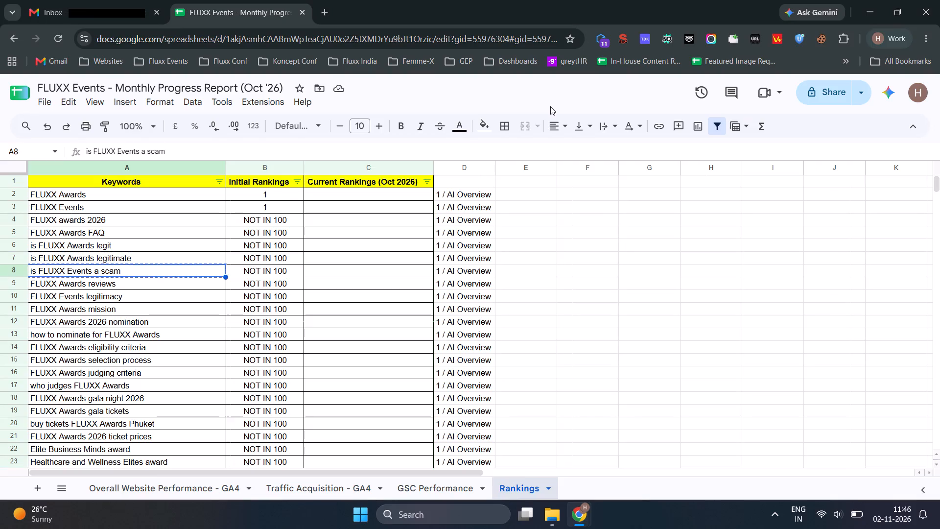
key("alt+Tab")
left_click(549, 106)
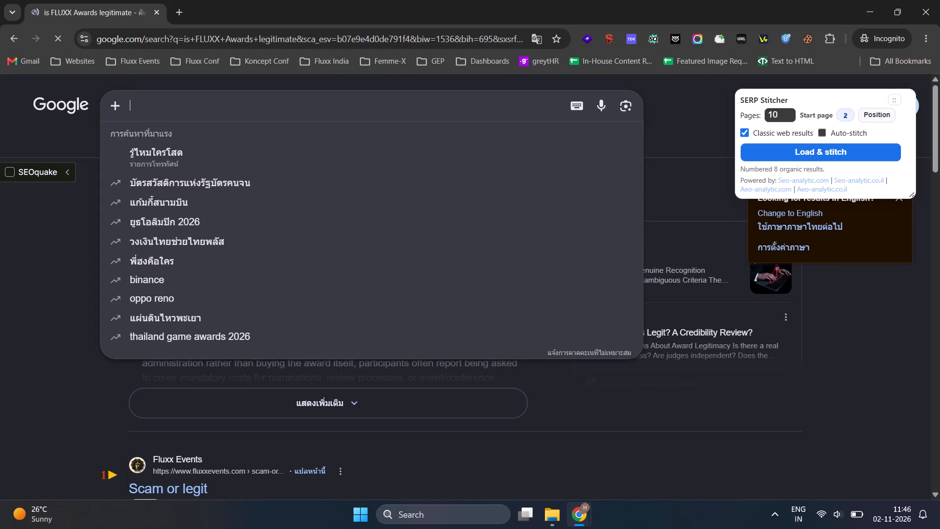
key("ctrl+v")
key("Return")
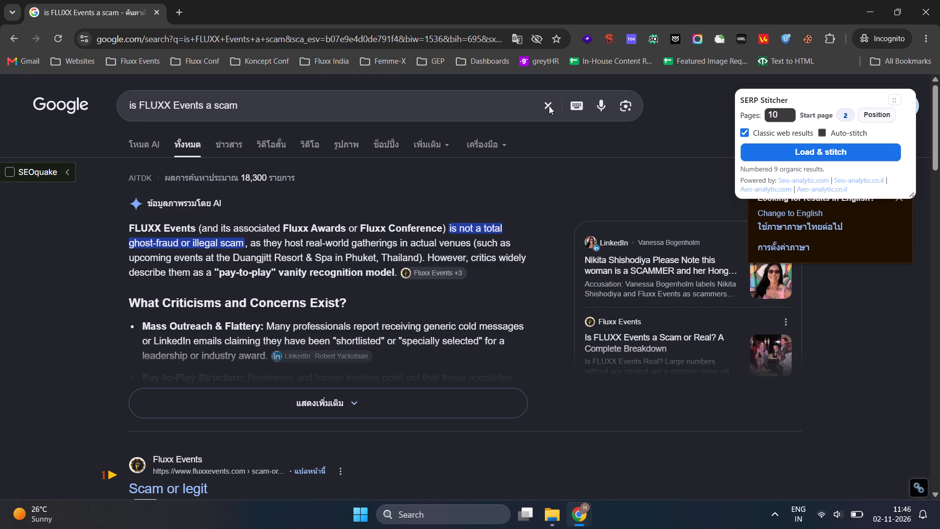
Copy the keyword FLUXX Awards reviews from the Rankings sheet and search Google for it in the Incognito window.
key("alt+Tab")
key("Down")
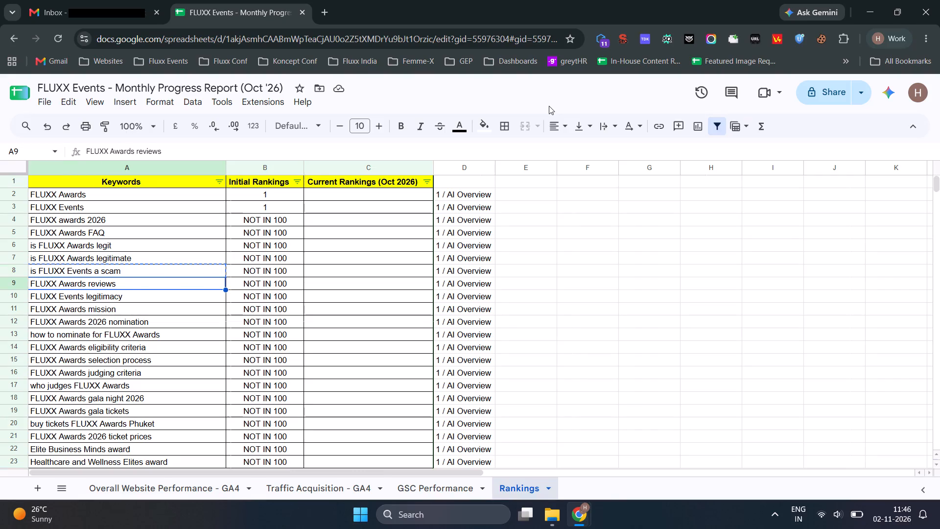
key("ctrl+c")
key("alt+Tab")
left_click(547, 109)
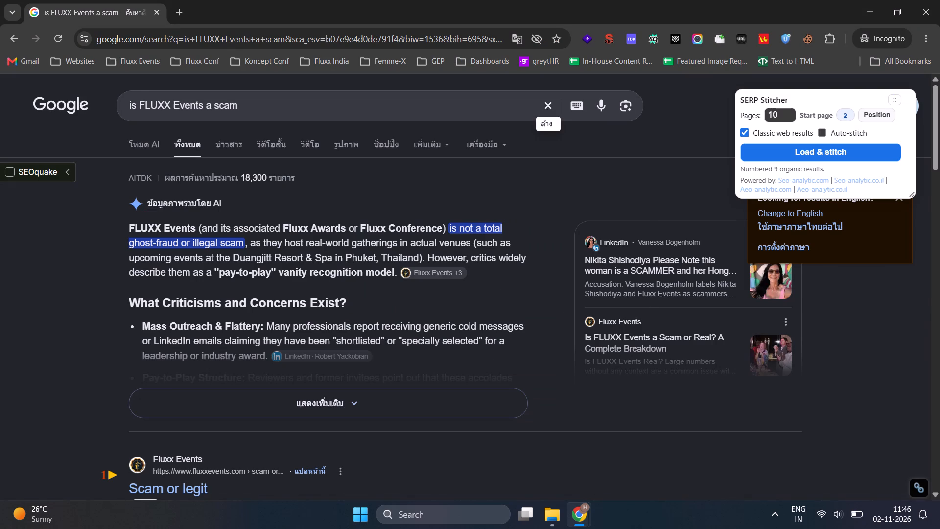
key("ctrl+v")
key("Return")
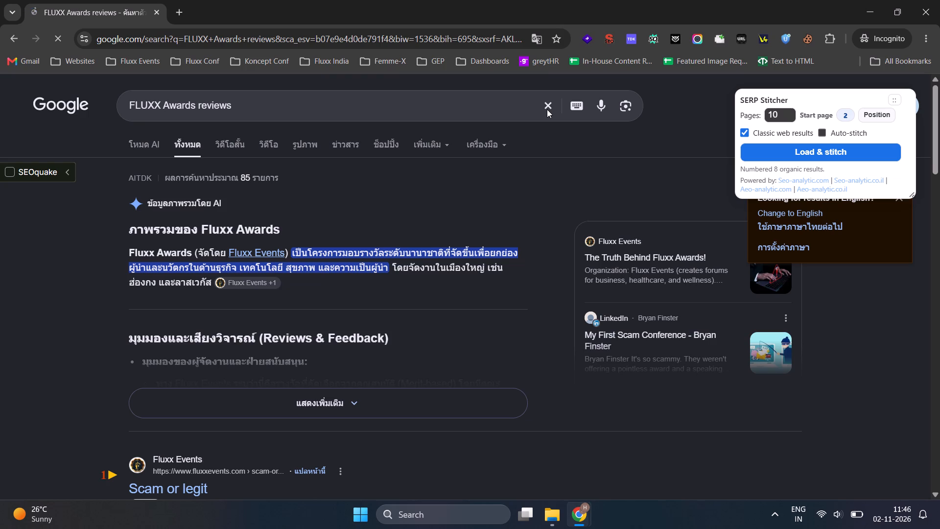
Copy the keyword FLUXX Events legitimacy from the Rankings sheet and search Google for it in the Incognito window.
key("alt+Tab")
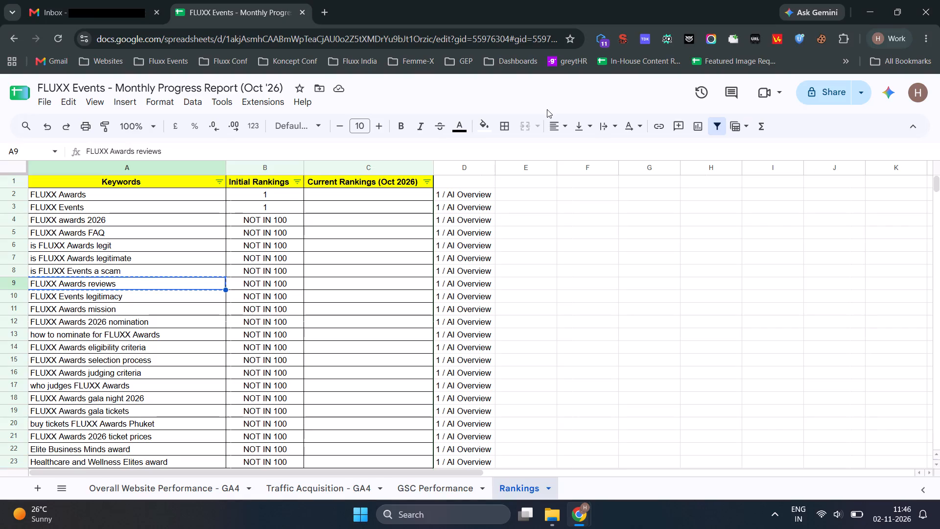
key("Down")
key("ctrl+c")
key("alt+Tab")
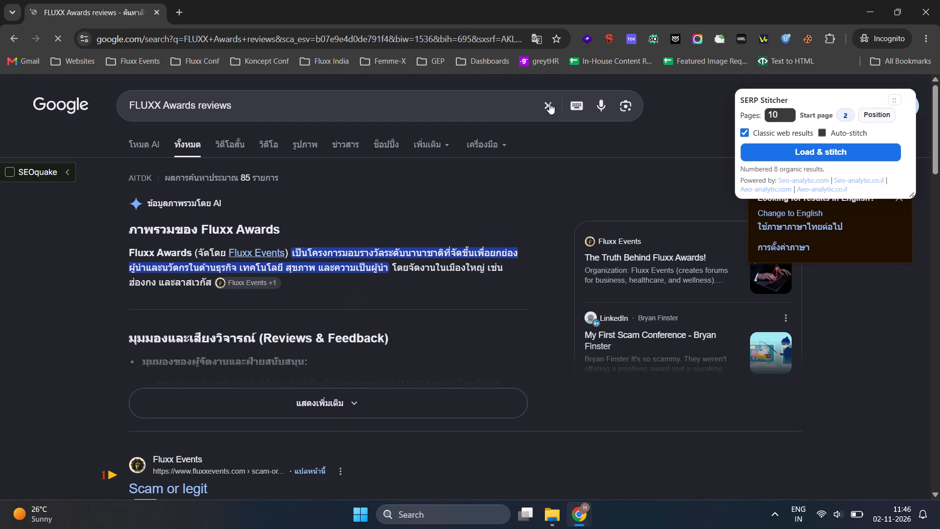
left_click(550, 98)
key("ctrl+v")
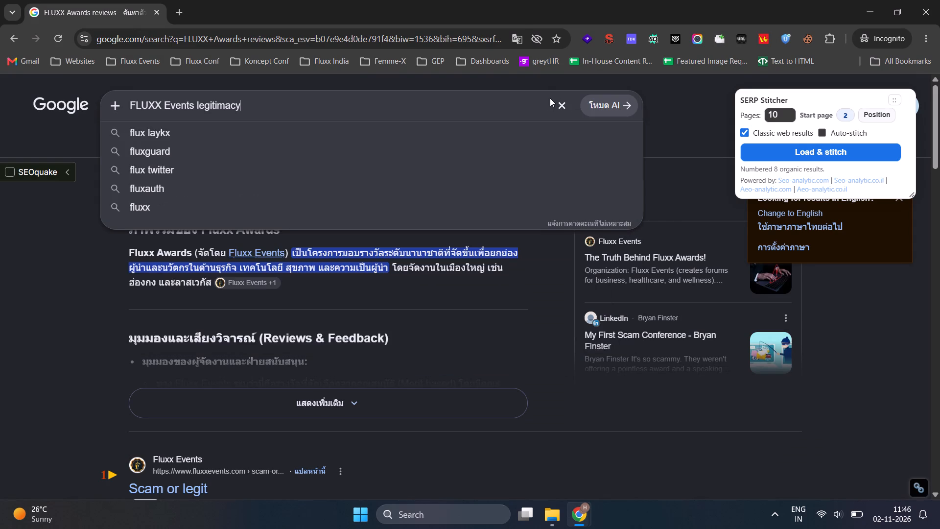
key("Return")
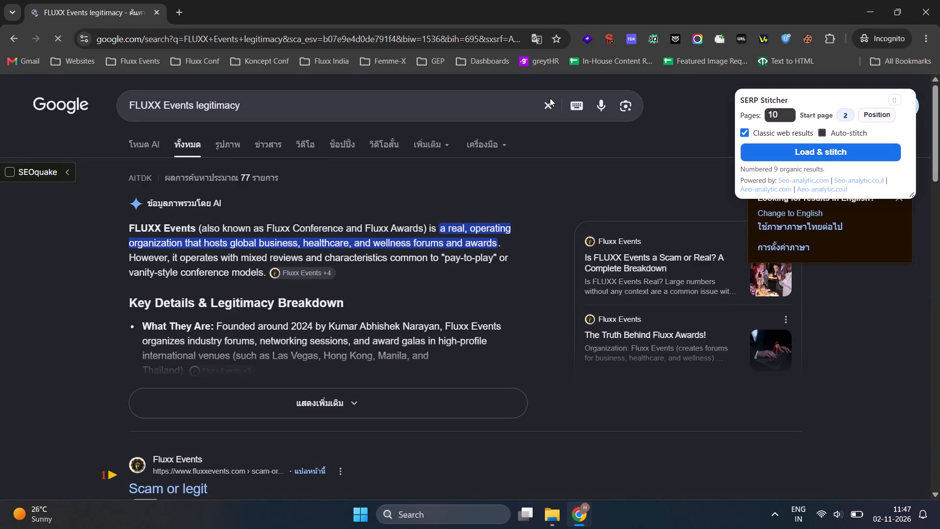
Copy the keyword FLUXX Awards mission from the Rankings sheet and search Google for it in the Incognito window.
key("alt+Tab")
key("Down")
key("ctrl+c")
key("alt+Tab")
left_click(548, 113)
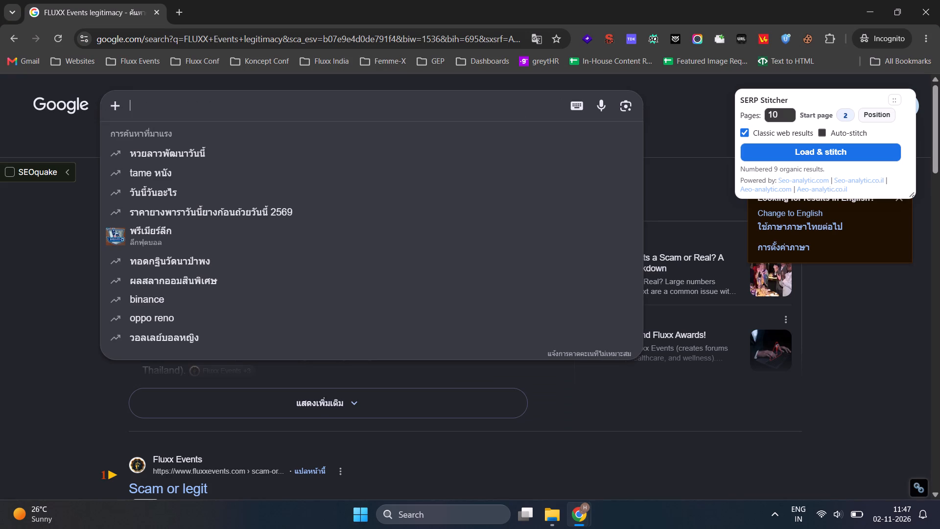
left_click(532, 109)
key("ctrl+v")
key("Return")
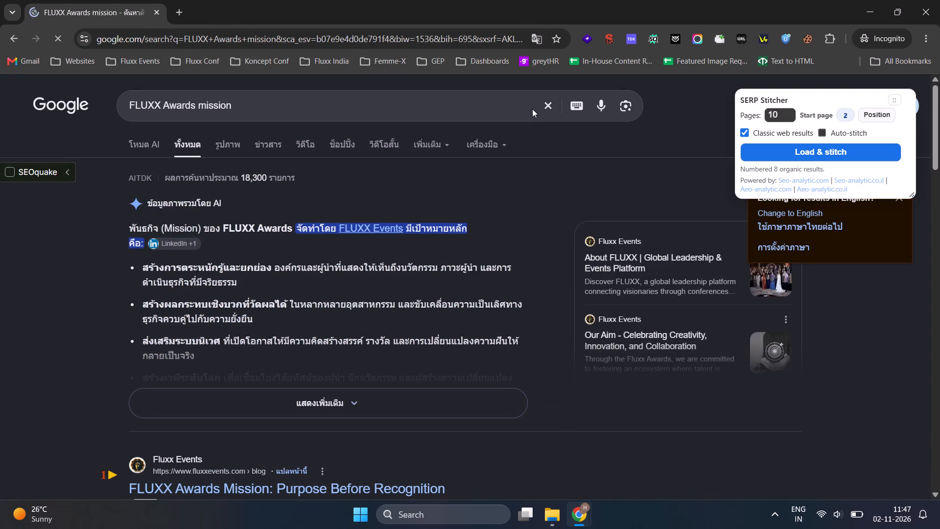
Copy the keyword FLUXX Awards 2026 nomination from the Rankings sheet, search Google for it in the Incognito window and check the organic results.
key("alt+Tab")
key("Down")
key("ctrl+c")
key("alt+Tab")
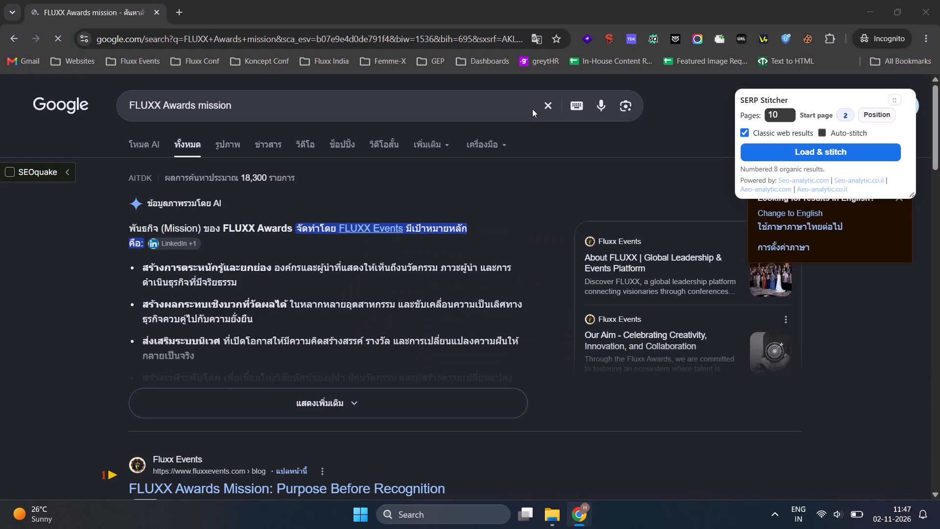
left_click(545, 106)
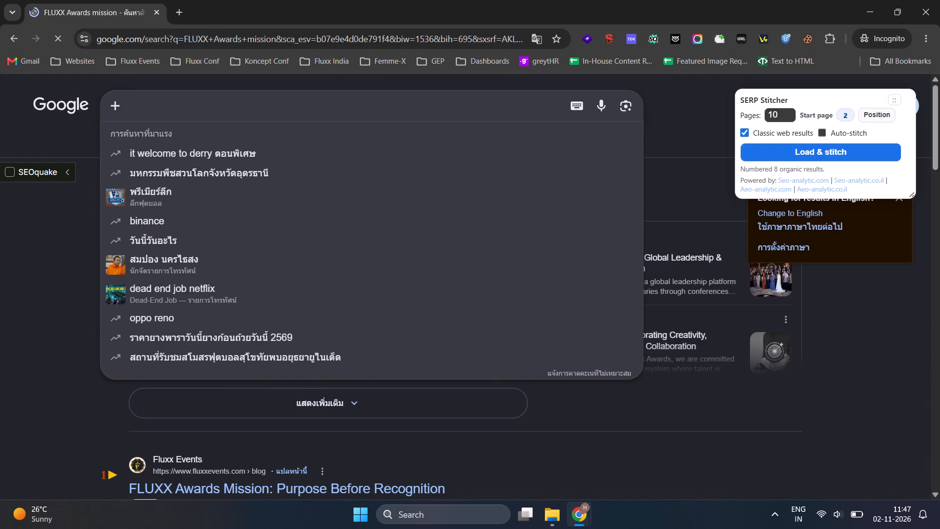
key("ctrl+v")
key("Return")
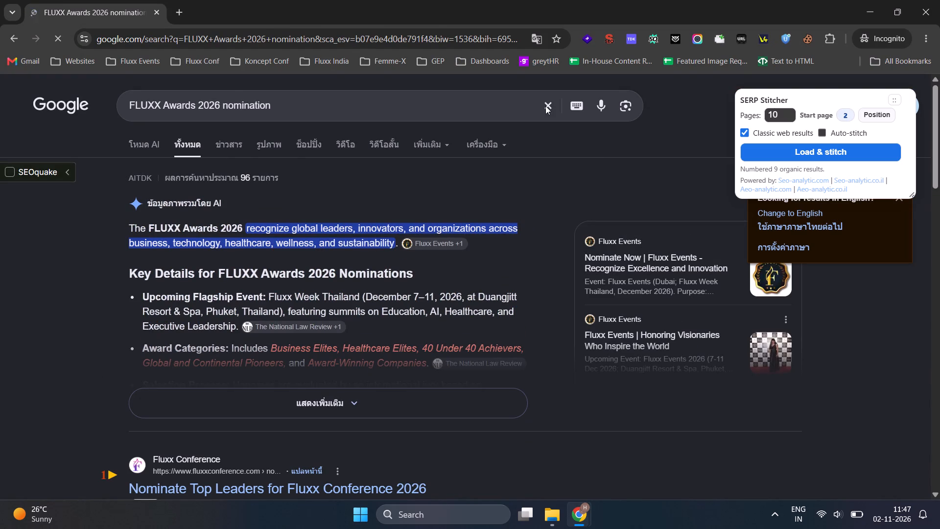
scroll(19, 367, "down", 3)
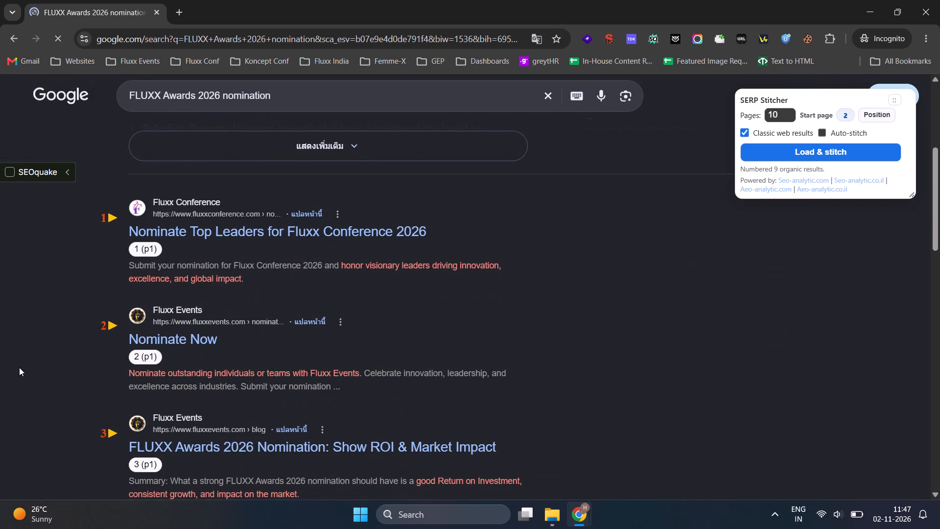
Copy the keyword "how to nominate for FLUXX Awards" from the Rankings sheet and search Google for it in the Incognito window.
key("alt+Tab")
key("Down")
key("ctrl+c")
key("alt+Tab")
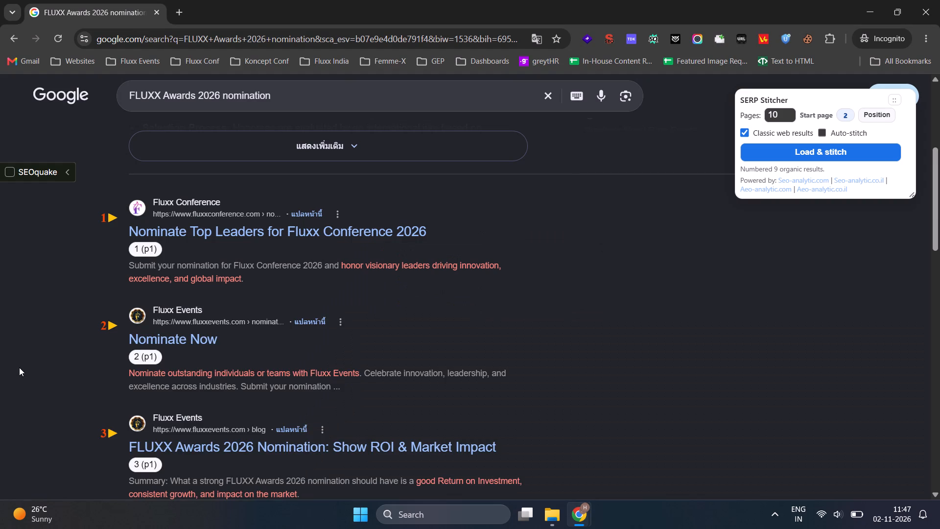
left_click(551, 92)
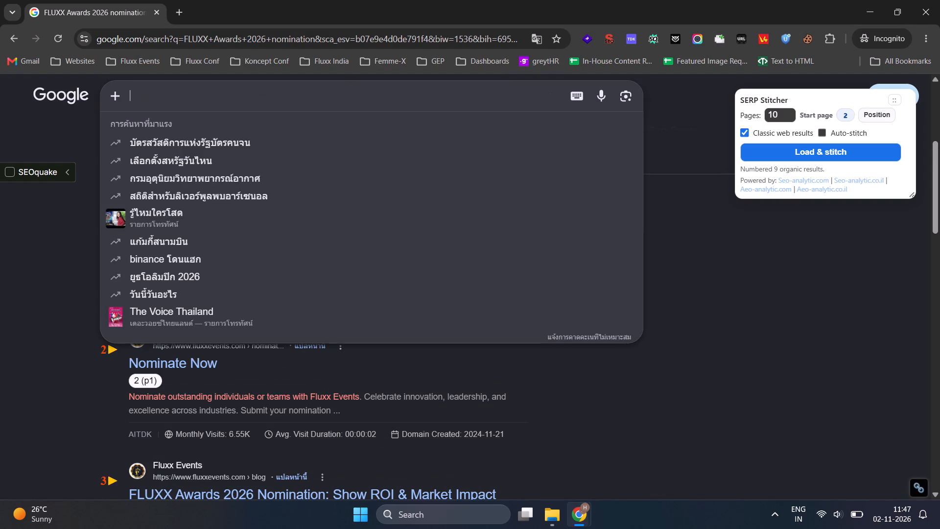
key("ctrl+v")
key("Return")
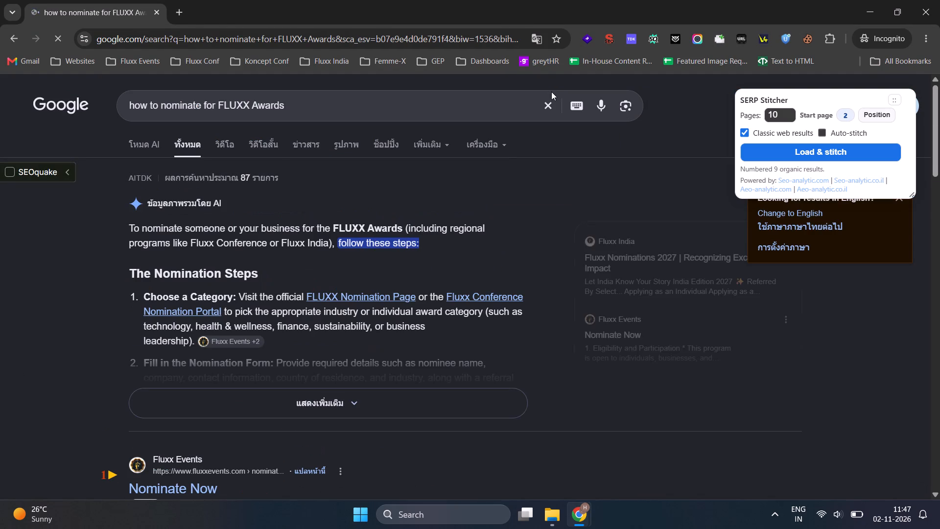
Copy the keyword FLUXX Awards eligibility criteria from the Rankings sheet and search Google for it in the Incognito window.
key("alt+Tab")
key("Down")
key("ctrl+c")
key("alt+Tab")
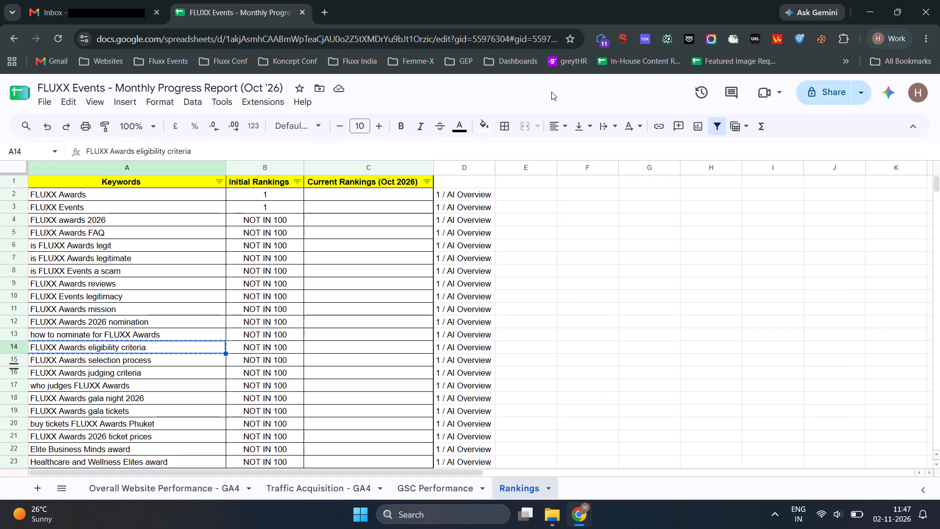
left_click(544, 108)
key("ctrl+v")
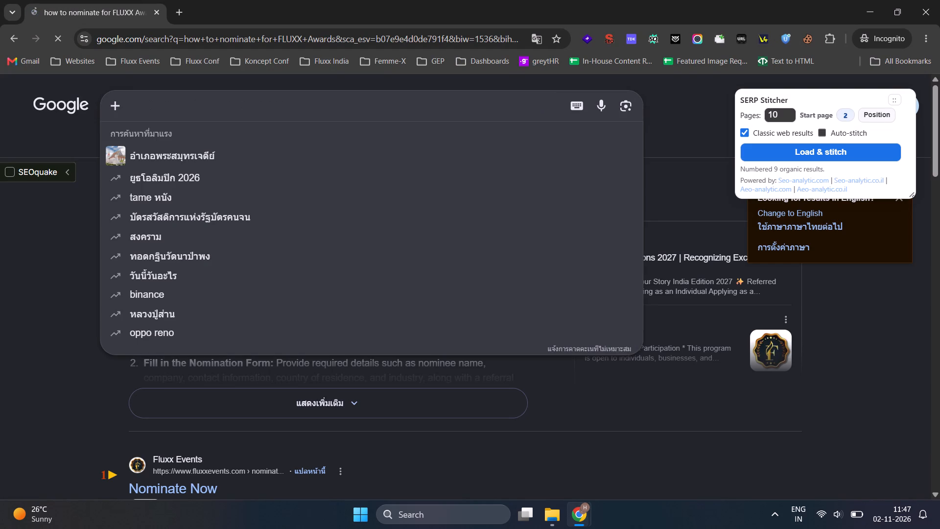
key("Return")
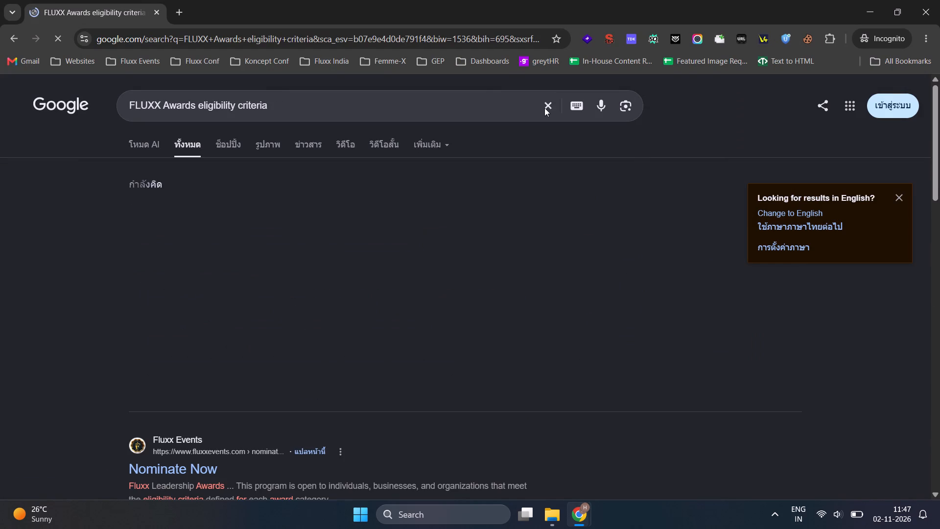
Copy the keyword FLUXX Awards selection process from the Rankings sheet and search Google for it in the Incognito window.
key("alt+Tab")
key("Down")
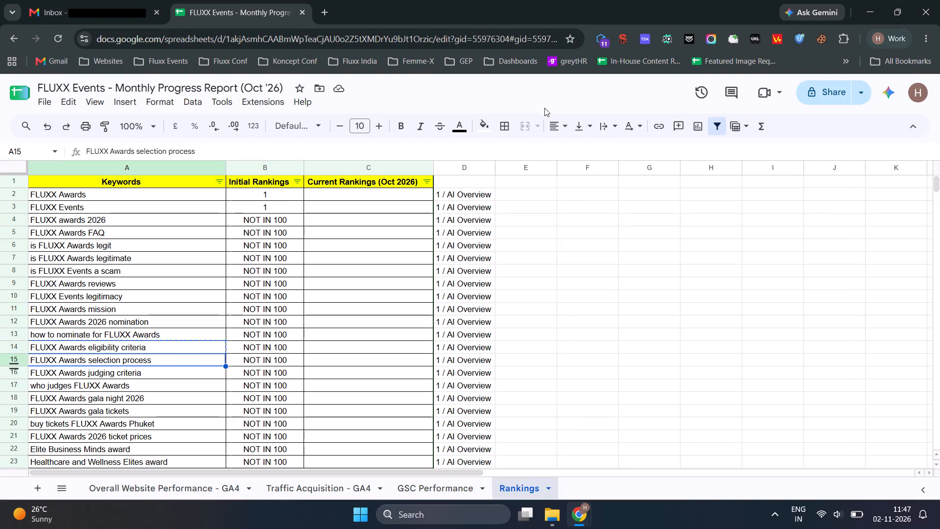
key("ctrl+c")
key("alt+Tab")
left_click(549, 109)
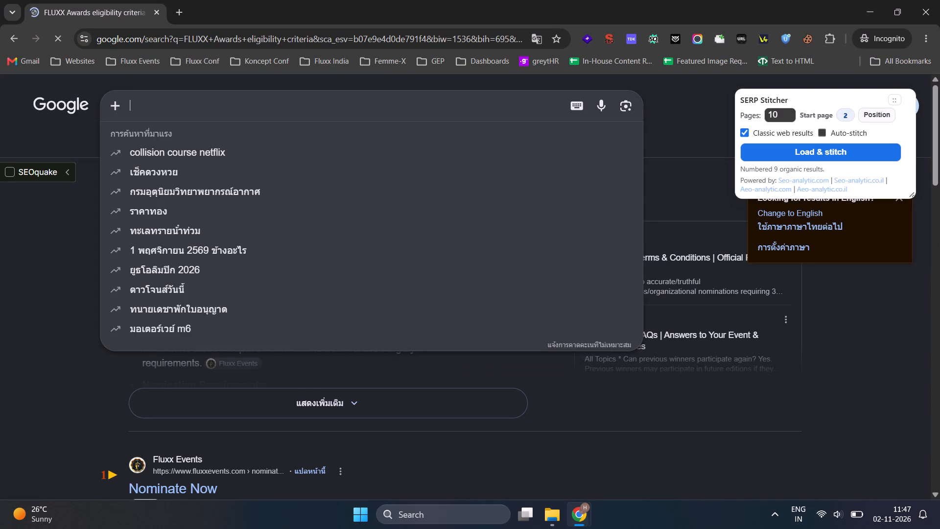
key("ctrl+v")
key("Return")
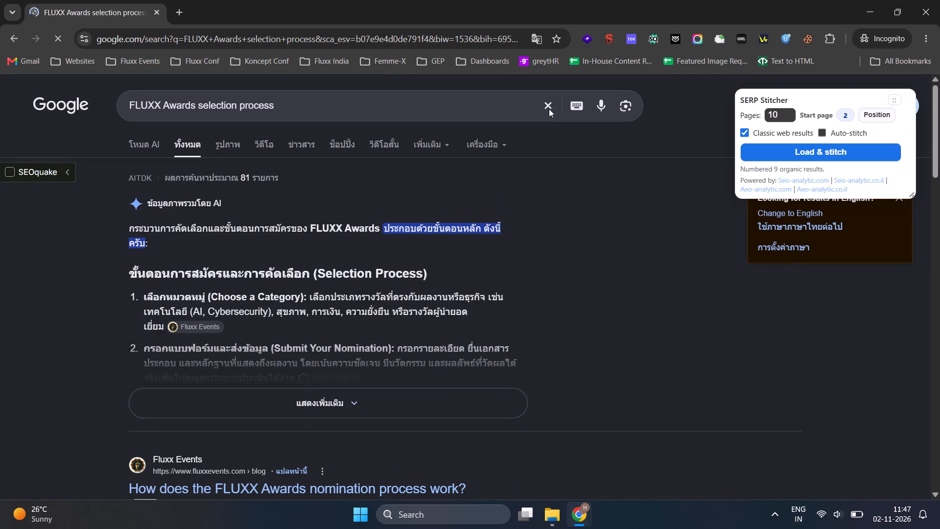
Copy the keyword FLUXX Awards judging criteria from the Rankings sheet and search Google for it in the Incognito window.
key("alt+Tab")
key("Down")
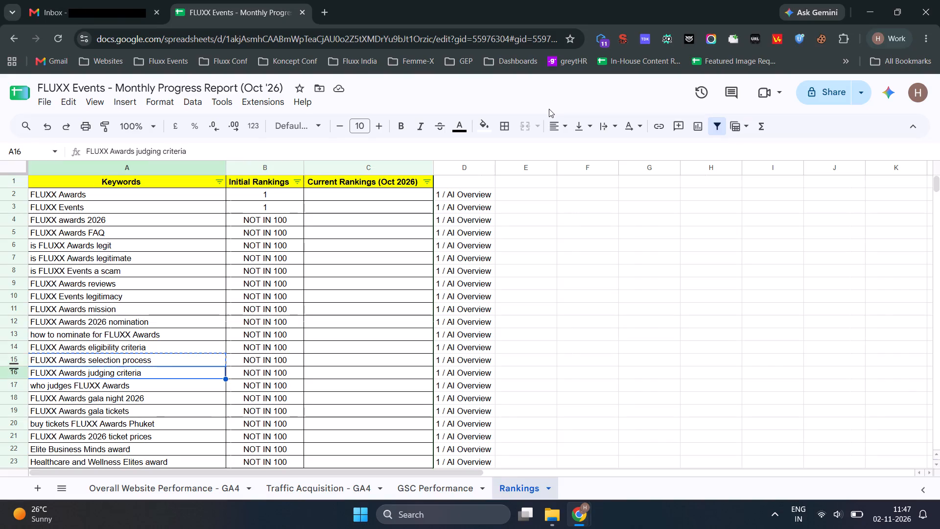
key("ctrl+c")
key("alt+Tab")
left_click(549, 109)
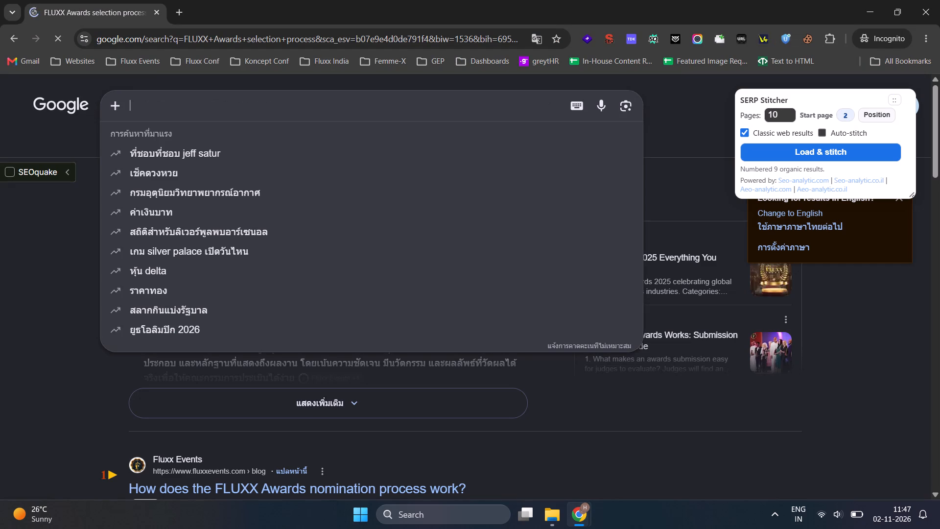
key("ctrl+v")
key("Return")
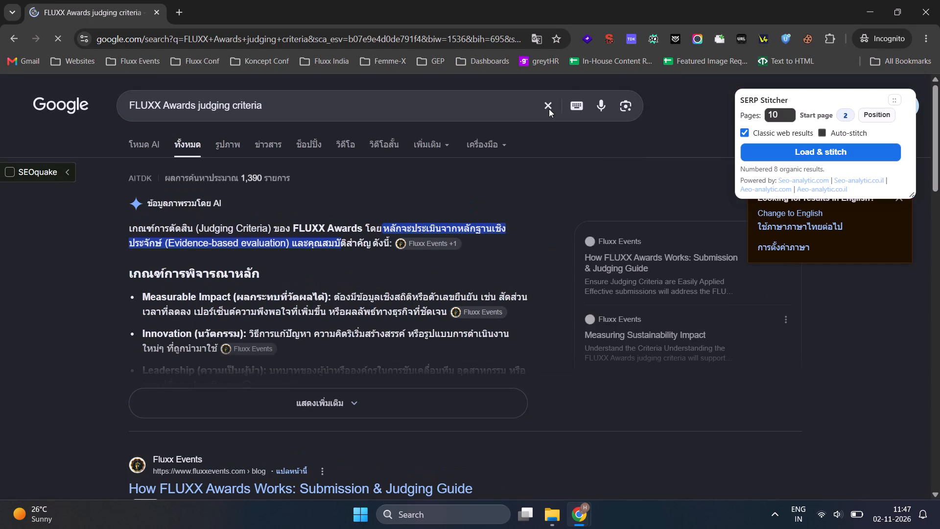
Copy the keyword "who judges FLUXX Awards" from the Rankings sheet and search Google for it in the Incognito window.
key("alt+Tab")
key("Down")
key("ctrl+c")
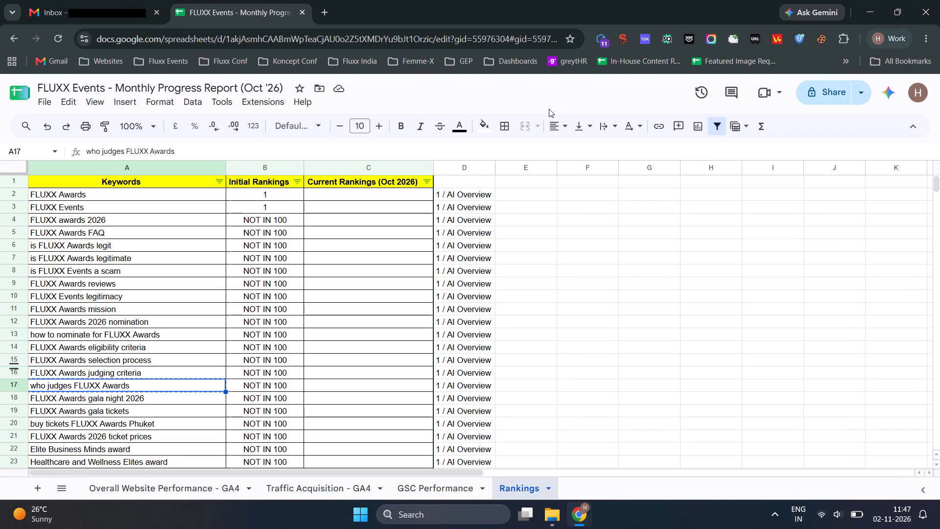
key("alt+Tab")
left_click(549, 109)
key("ctrl+v")
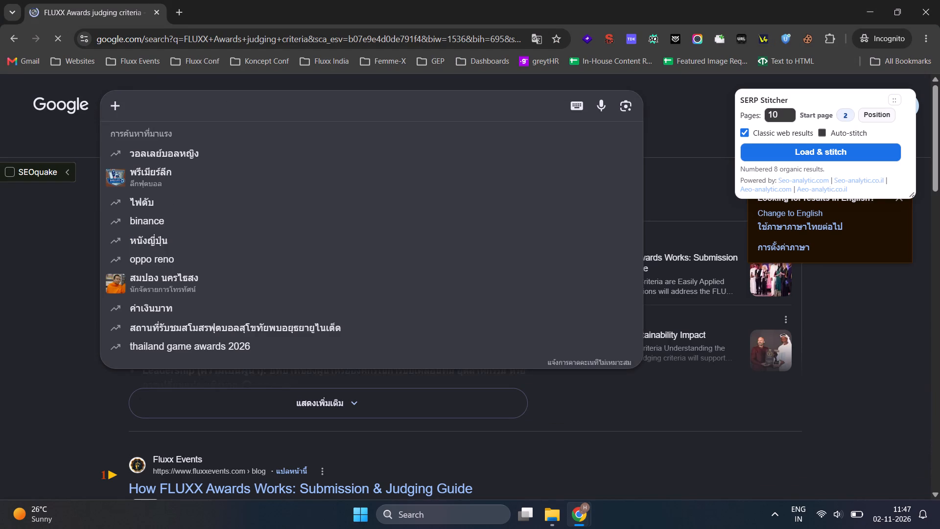
key("Return")
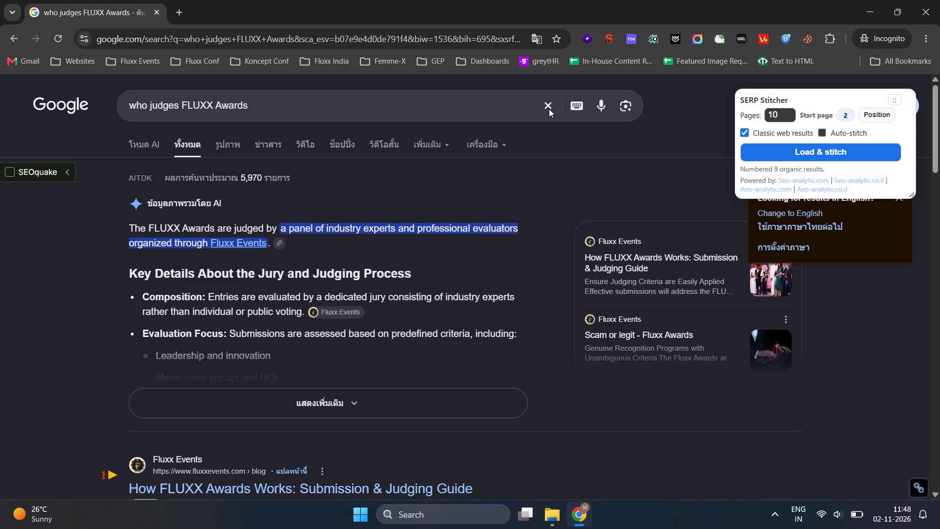
Copy the keyword FLUXX Awards gala night 2026 from the Rankings sheet and search Google for it in the Incognito window.
key("alt+Tab")
key("Down")
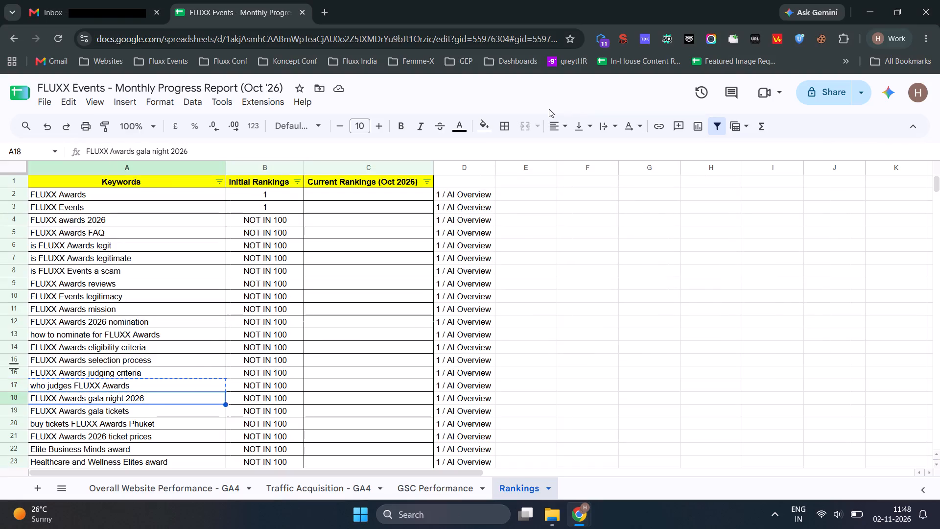
key("ctrl+c")
key("alt+Tab")
left_click(546, 108)
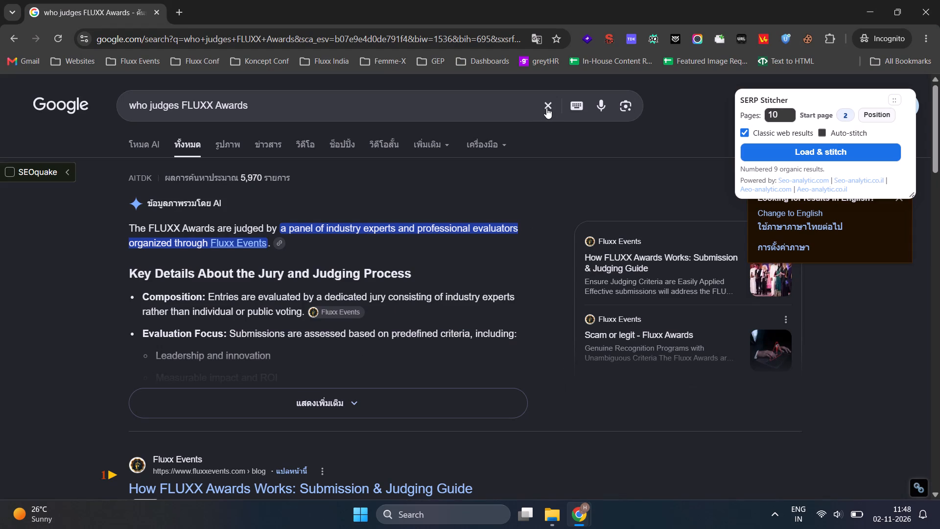
key("ctrl+v")
key("Return")
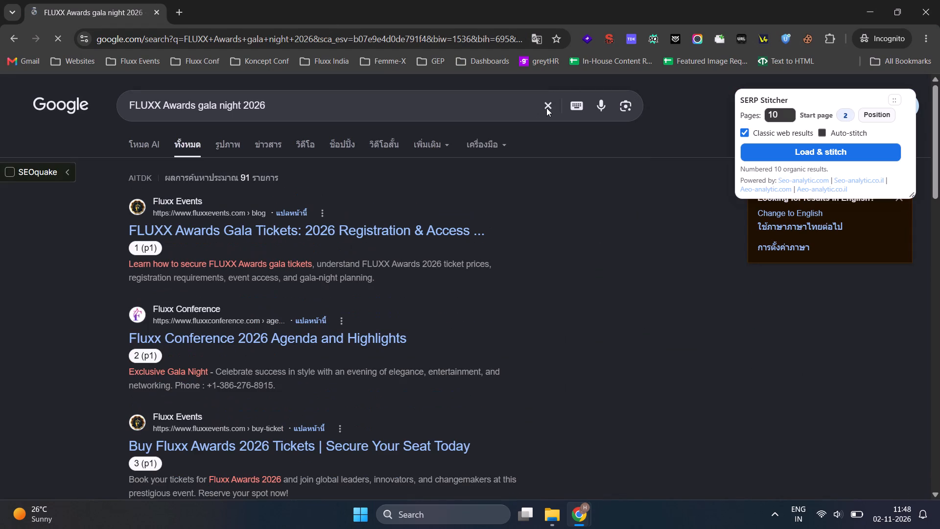
Copy the keyword FLUXX Awards gala tickets from the Rankings sheet and search Google for it in the Incognito window.
key("alt+Tab")
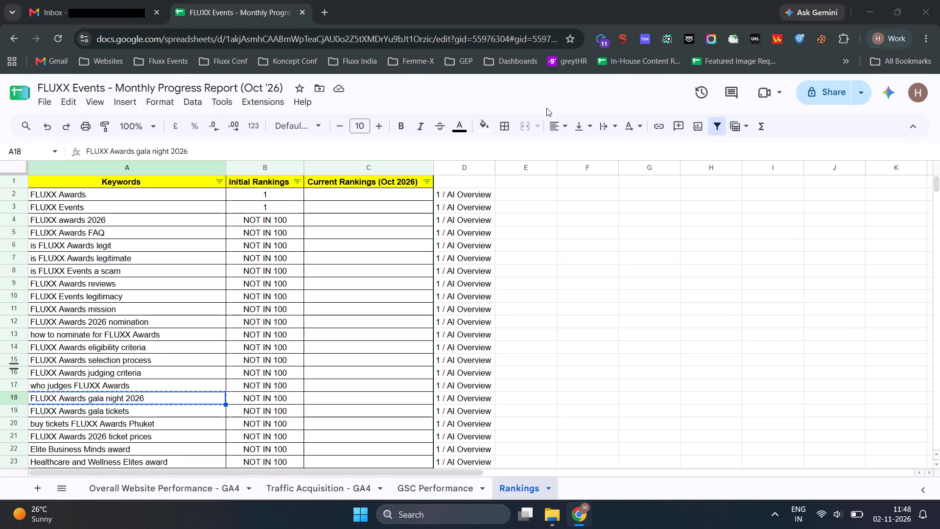
key("Down")
key("ctrl+c")
key("alt+Tab")
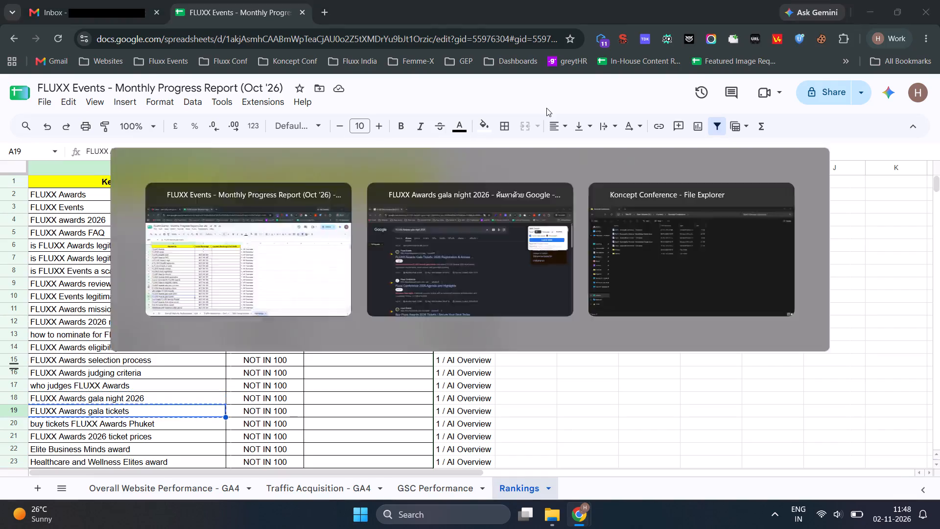
double_click(546, 108)
key("ctrl+v")
key("Return")
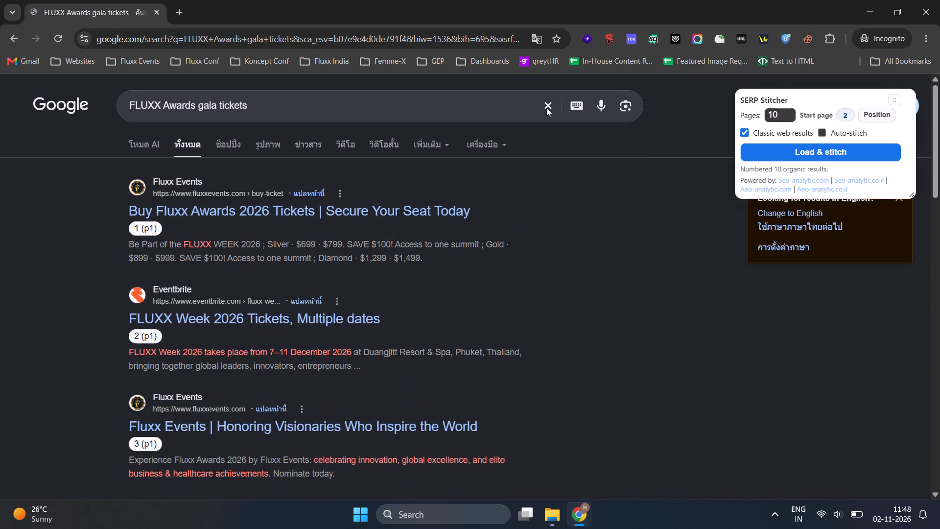
Copy the keyword "buy tickets FLUXX Awards Phuket" from the Rankings sheet and search Google for it in the Incognito window.
key("alt+Tab")
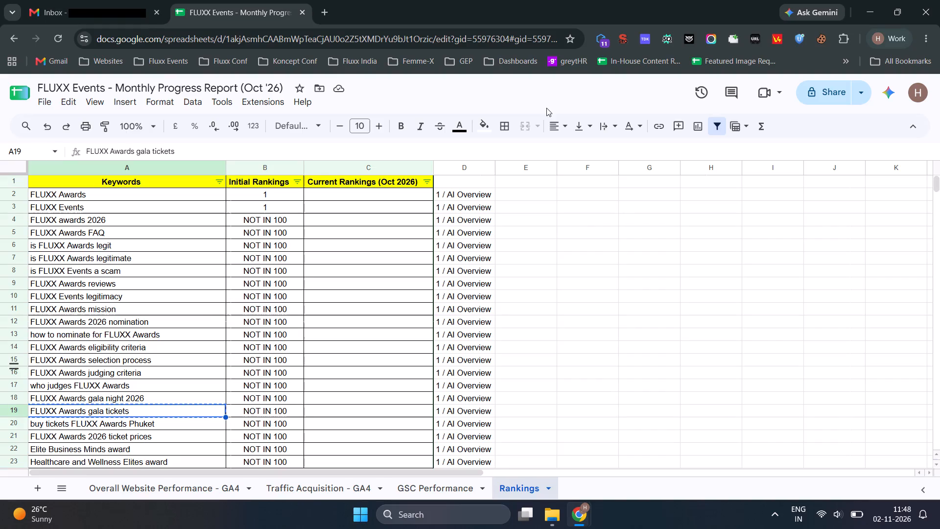
key("Down")
key("ctrl+c")
key("alt+Tab")
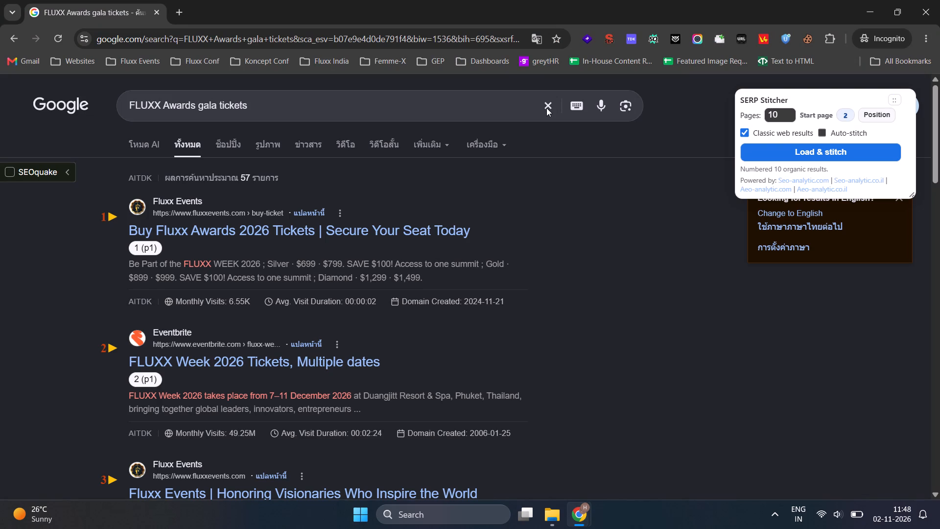
left_click(546, 108)
key("ctrl+v")
key("Return")
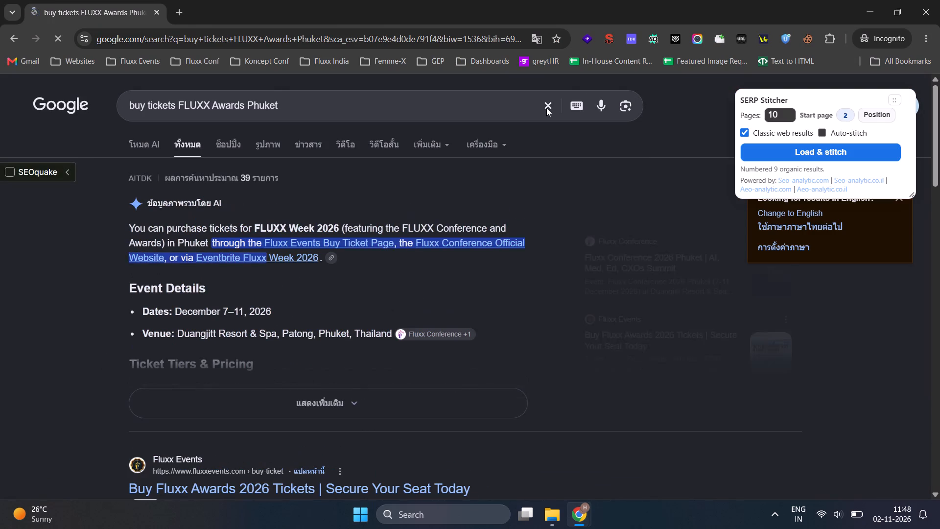
Copy the keyword FLUXX Awards 2026 ticket prices from the Rankings sheet and search Google for it in the Incognito window.
key("alt+Tab")
key("Down")
key("ctrl+c")
key("alt+Tab")
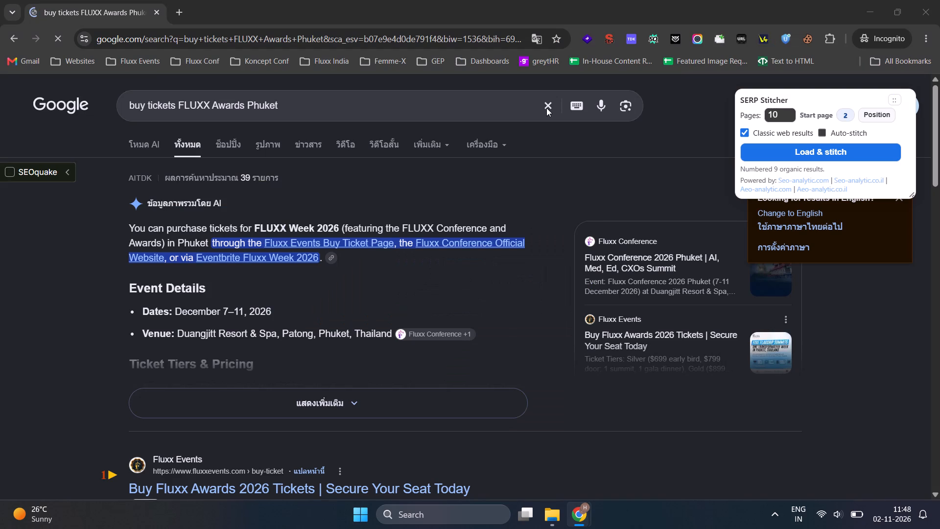
left_click(546, 108)
key("ctrl+v")
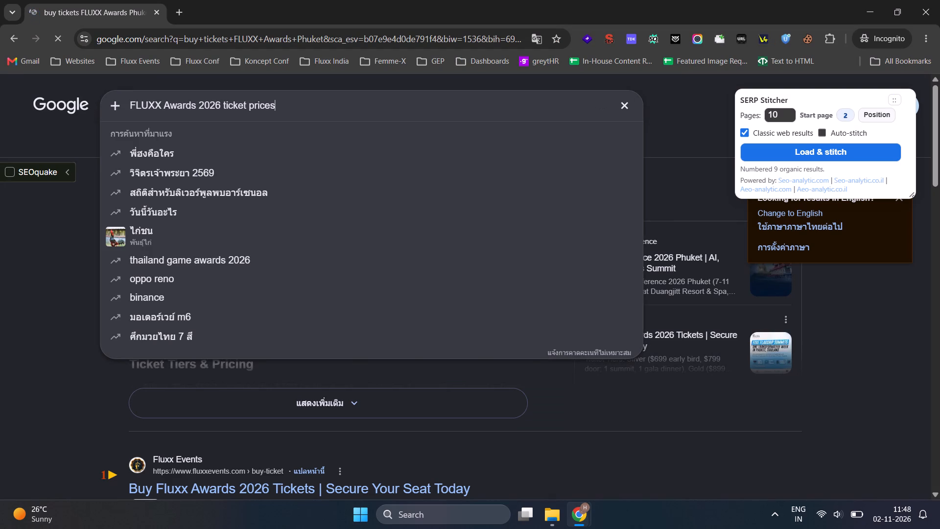
key("Return")
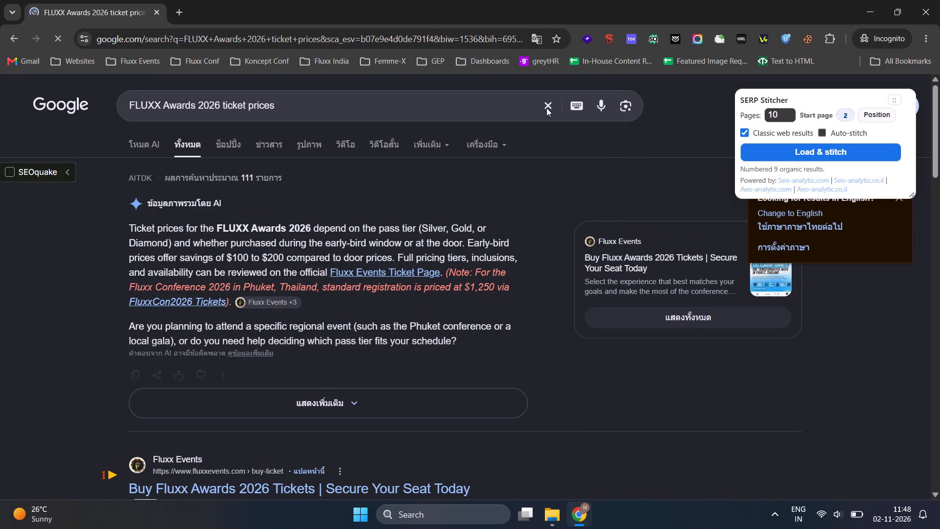
Copy the keyword Elite Business Minds award from the Rankings sheet and search Google for it in the Incognito window.
key("alt+Tab")
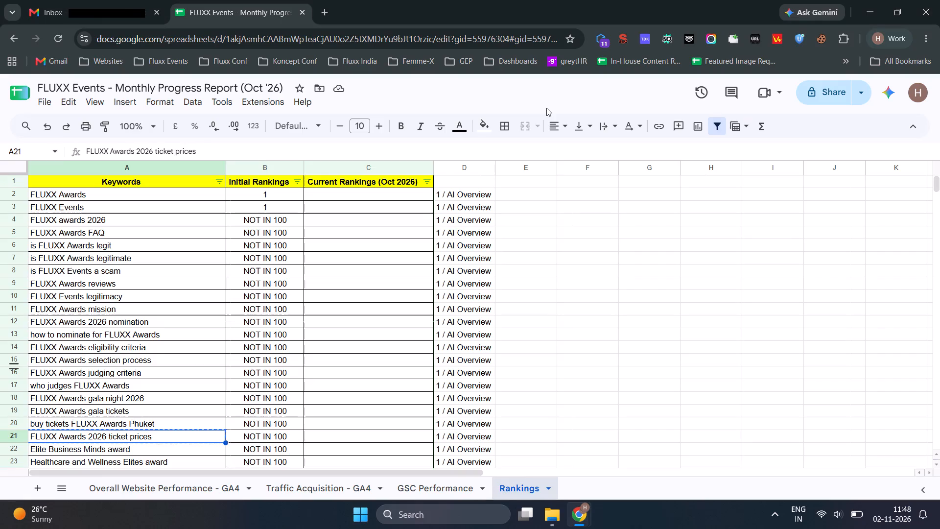
key("Down")
key("ctrl+c")
key("alt+Tab")
double_click(546, 108)
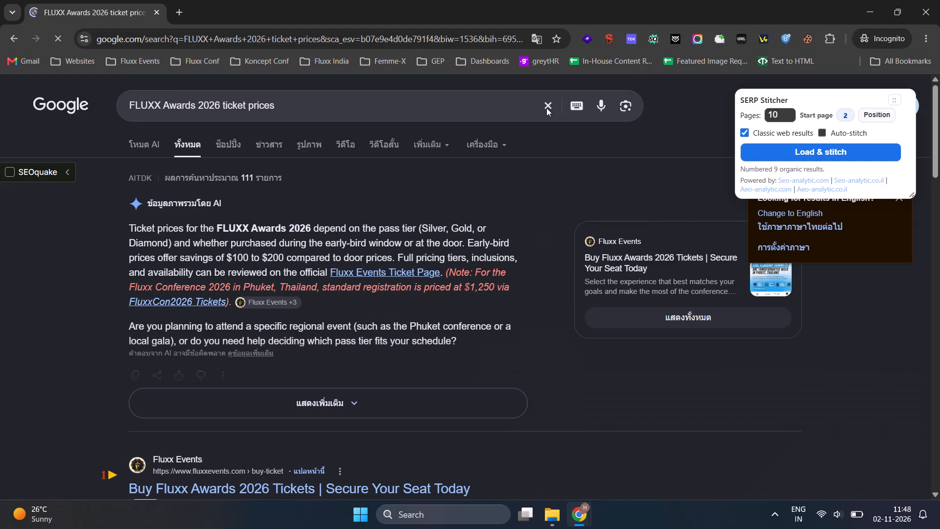
key("ctrl+v")
key("Return")
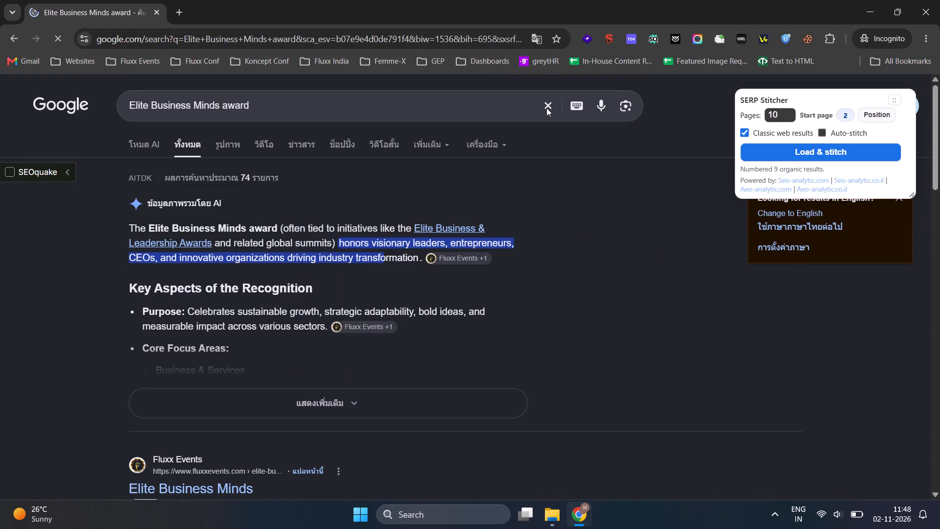
Copy the keyword Healthcare and Wellness Elites award from the Rankings sheet and search Google for it in the Incognito window.
key("alt+Tab")
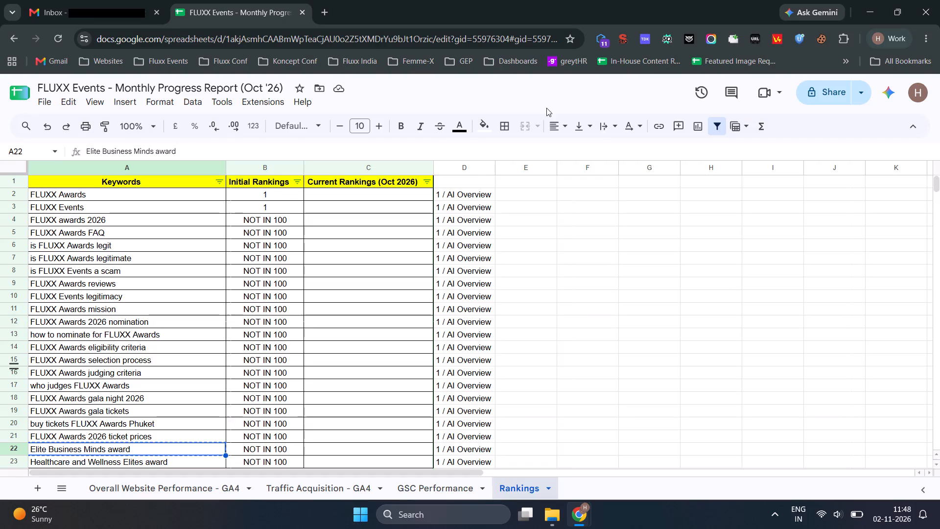
key("Down")
key("ctrl+c")
key("alt+Tab")
double_click(546, 108)
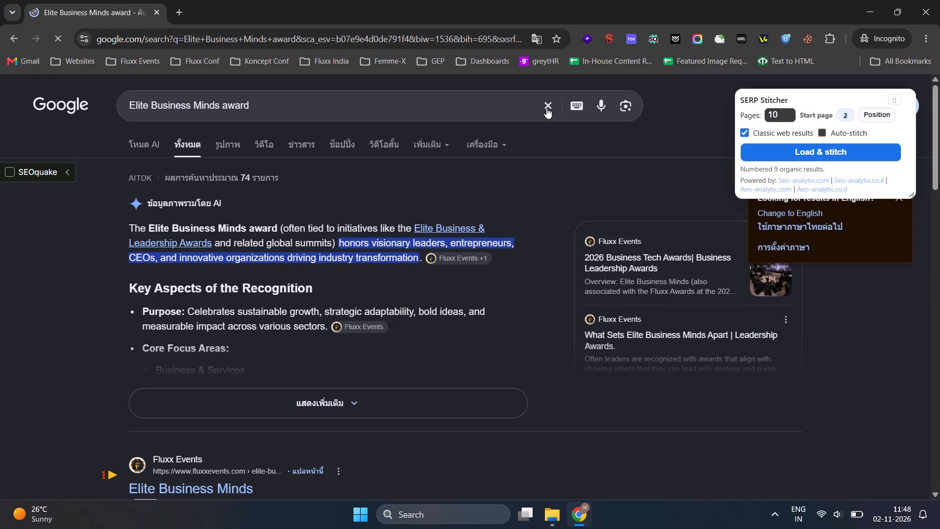
key("ctrl+v")
key("Return")
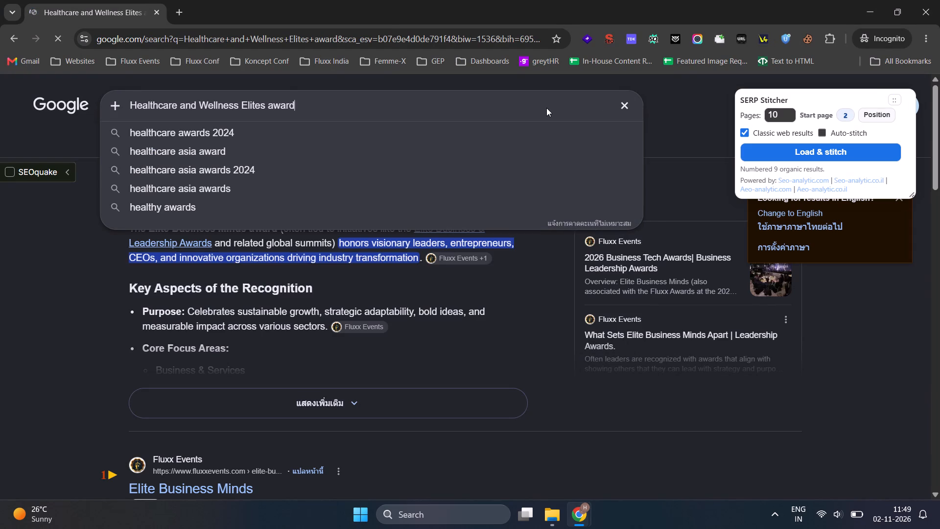
Copy the keyword FLUXX Awards 2026 application deadline from the Rankings sheet, search Google for it in the Incognito window and examine the result positions.
key("alt+Tab")
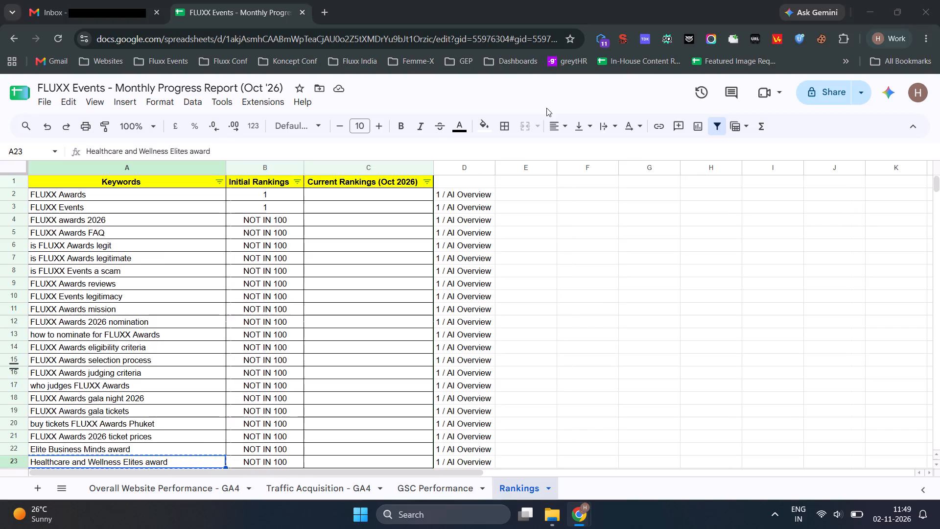
key("Down")
key("ctrl+c")
key("alt+Tab")
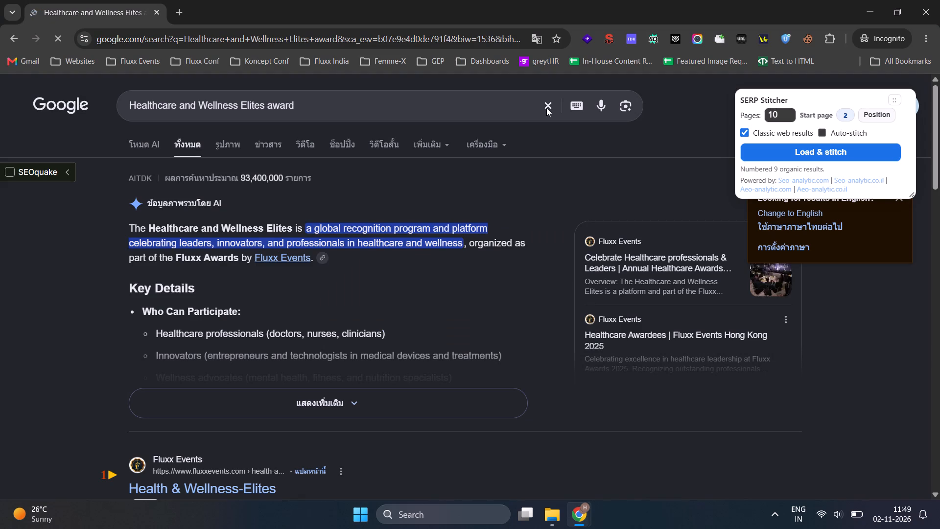
left_click(546, 108)
key("ctrl+v")
key("Return")
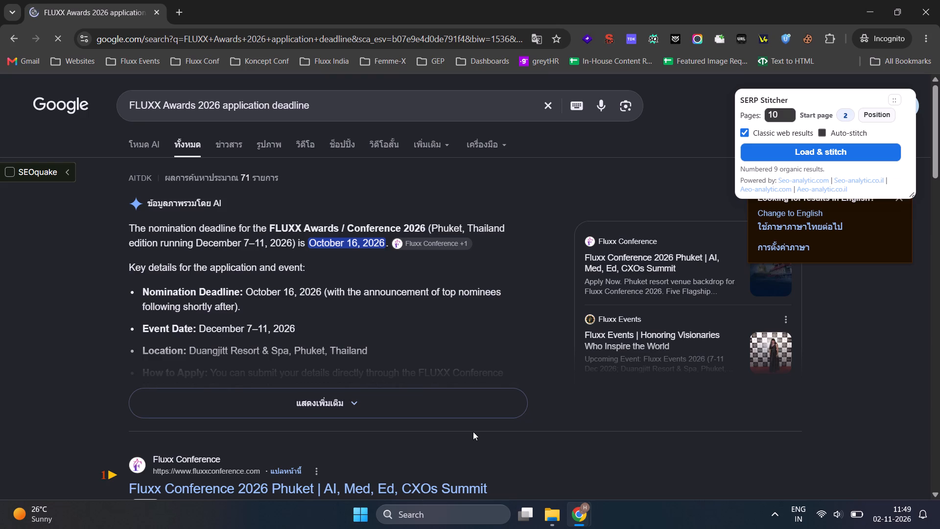
scroll(473, 432, "down", 2)
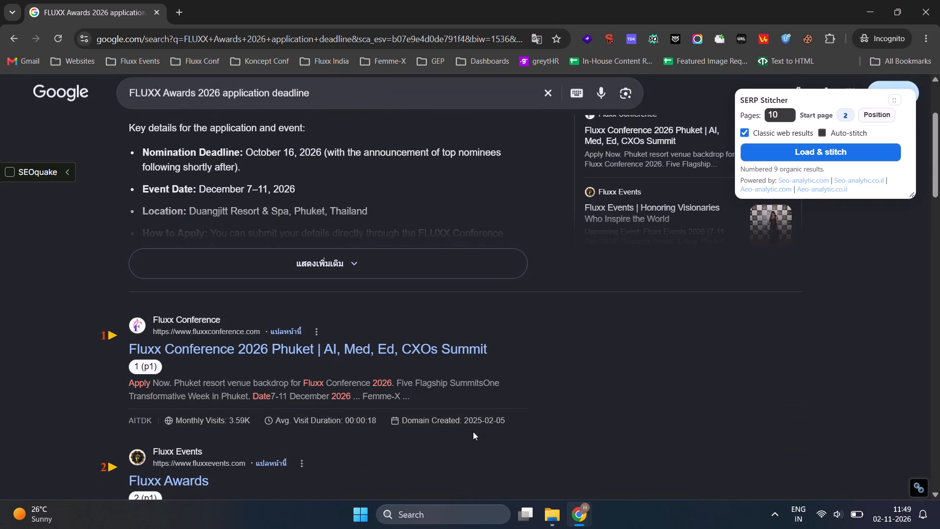
scroll(473, 432, "down", 1)
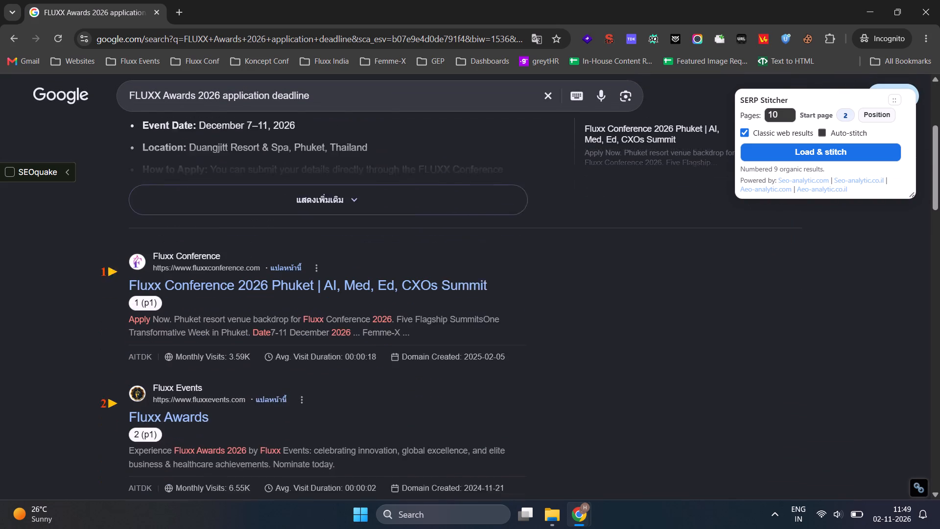
scroll(473, 432, "down", 2)
scroll(473, 432, "up", 3)
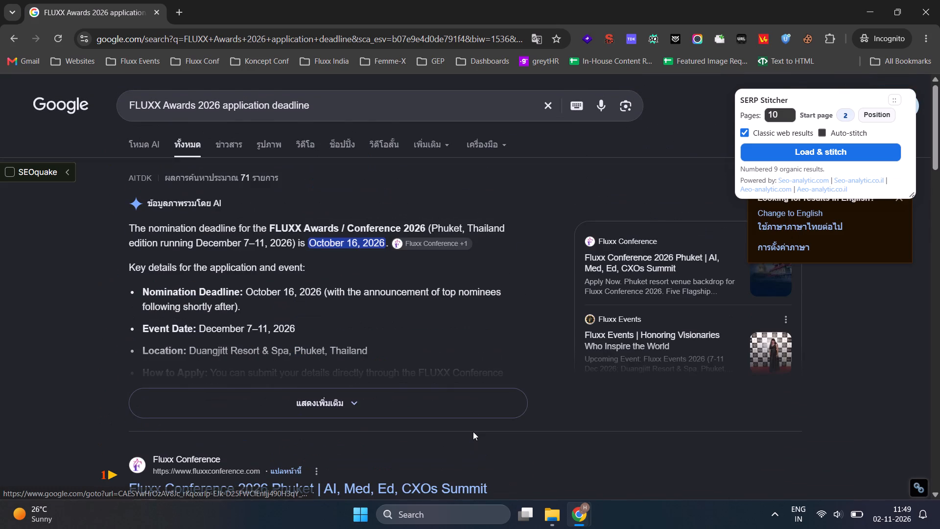
Copy the keyword "how to travel to FLUXX Awards Phuket" from the Rankings sheet and search Google for it in the Incognito window.
key("alt+Tab")
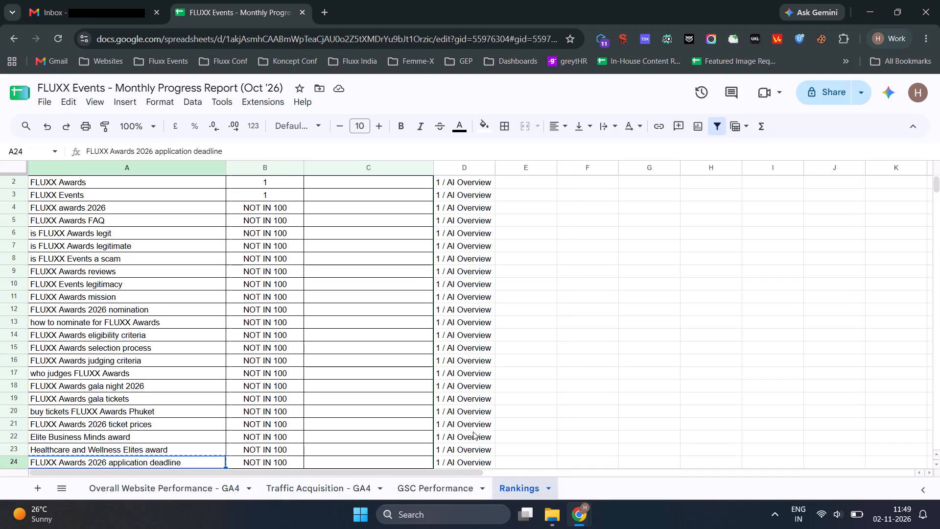
key("Down")
key("ctrl+c")
key("alt+Tab")
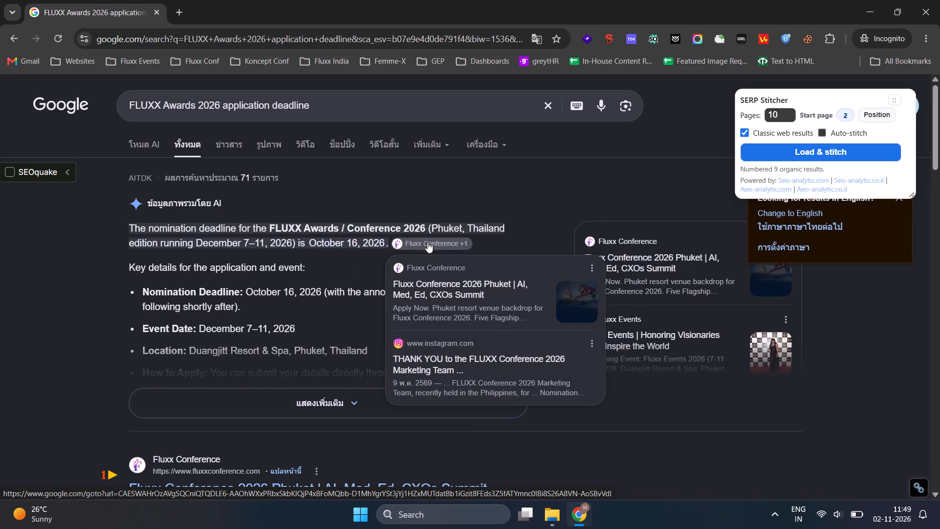
left_click(544, 100)
key("ctrl+v")
key("Return")
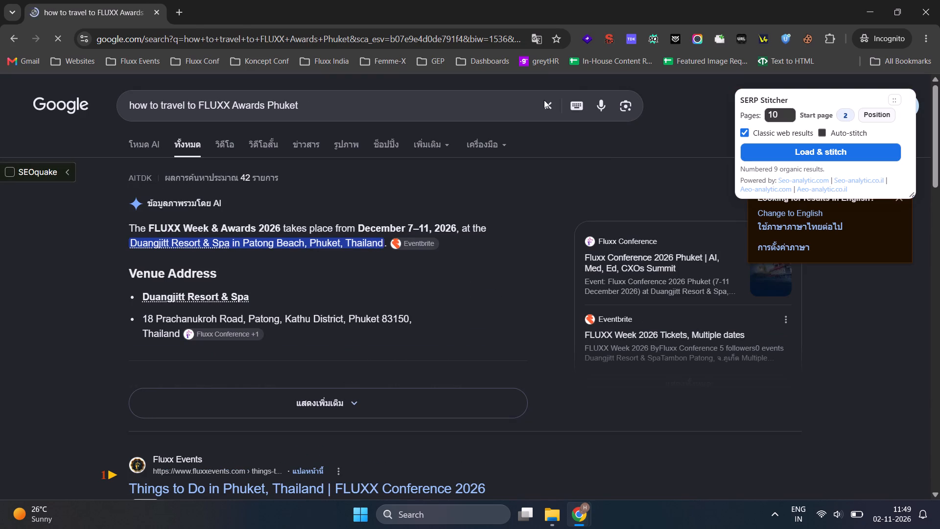
Copy the keyword "accommodation for FLUXX Awards attendees" from the Rankings sheet and search Google for it in the Incognito window.
key("alt+Tab")
key("Down")
key("ctrl+c")
key("alt+Tab")
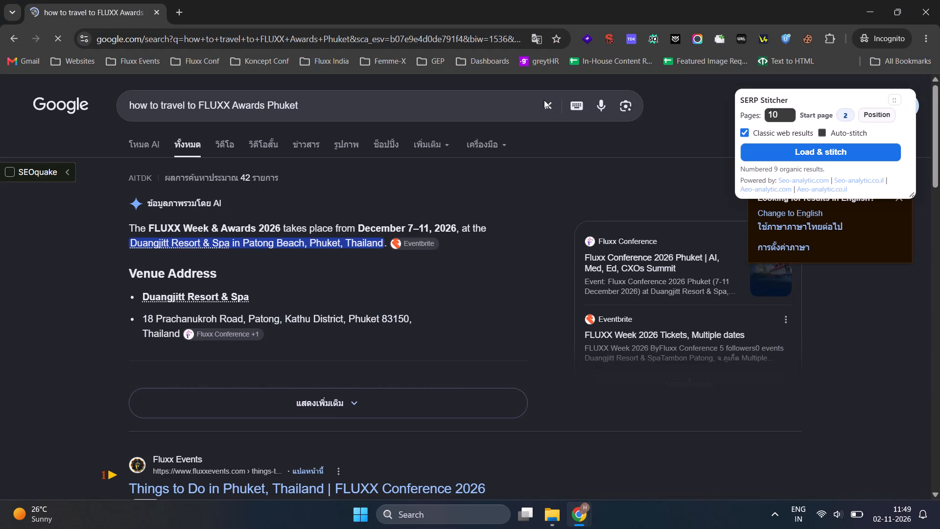
left_click(543, 104)
key("ctrl+v")
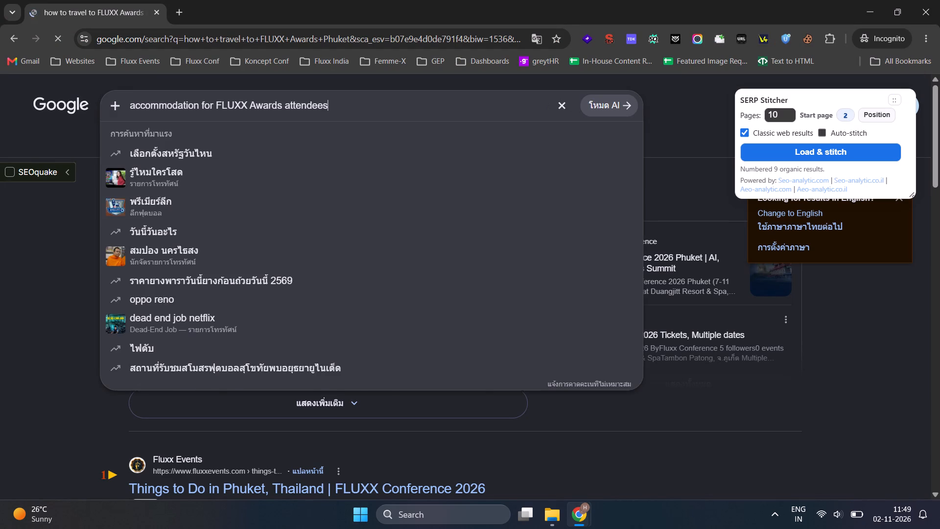
key("Return")
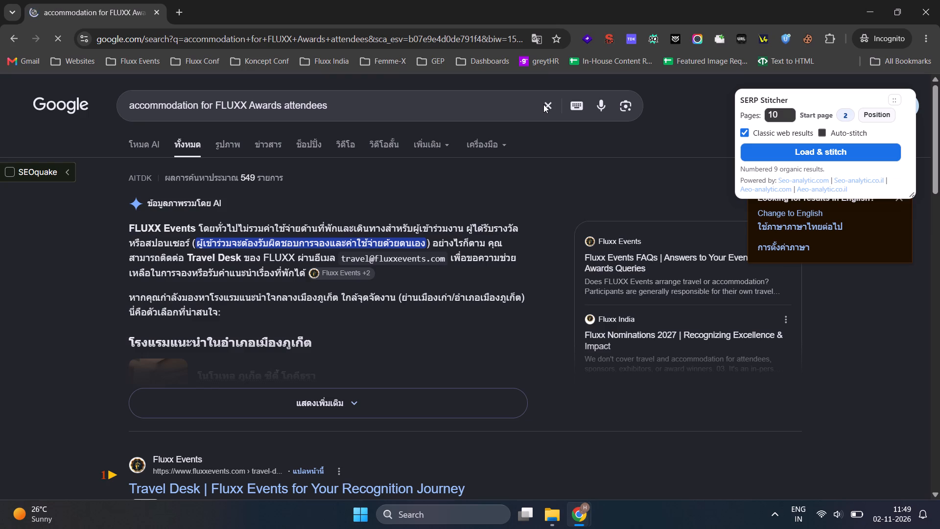
In the Rankings sheet, set column D for "accommodation for FLUXX Awards attendees" to 1 / AI Overview.
key("alt+Tab")
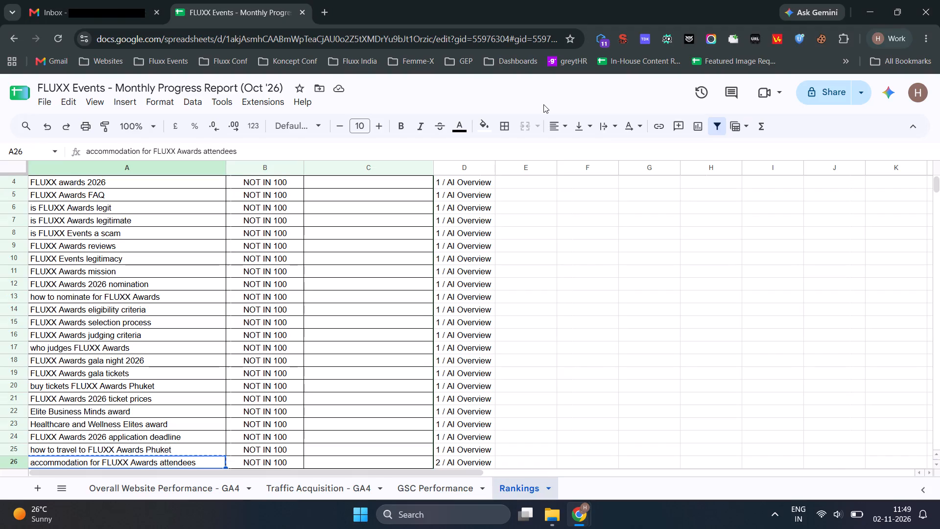
key("alt+Tab")
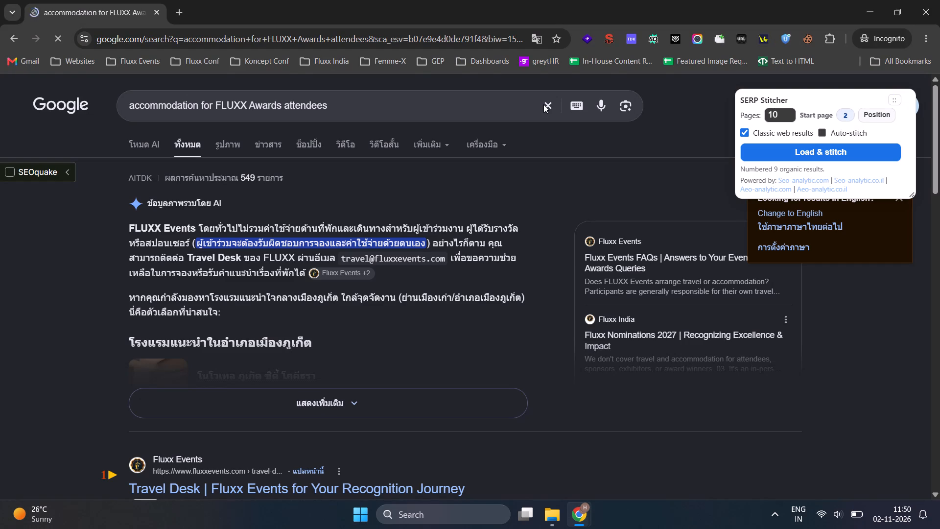
key("alt+Tab")
key("Right")
key("Right")
key("Right")
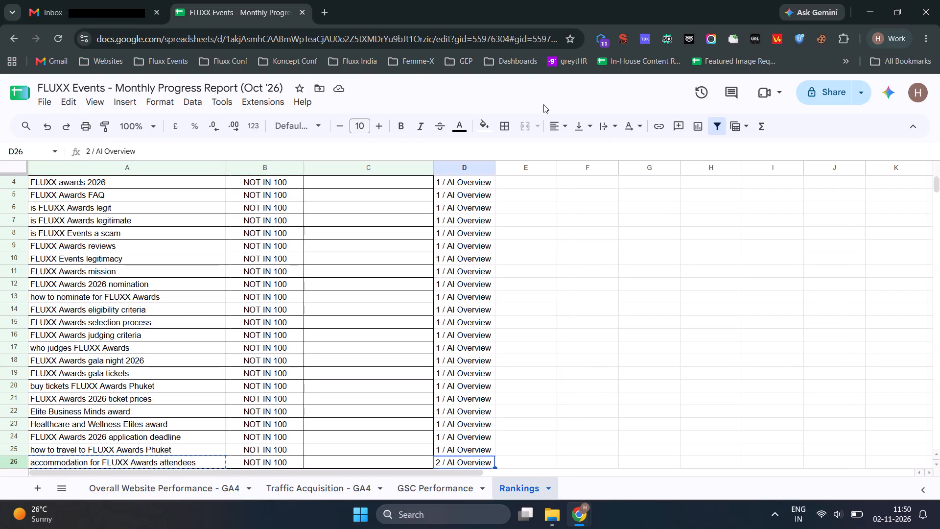
double_click(439, 462)
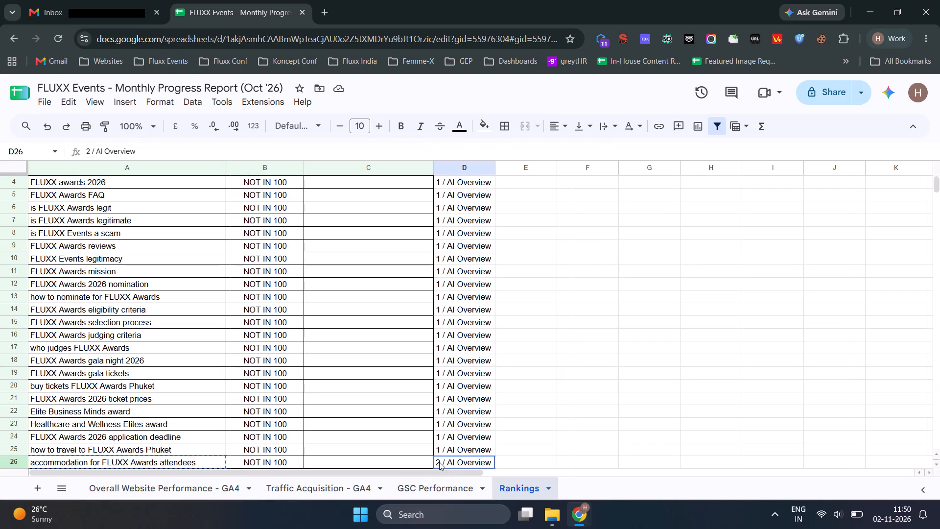
left_click(439, 462)
key("BackSpace")
key("1")
key("Return")
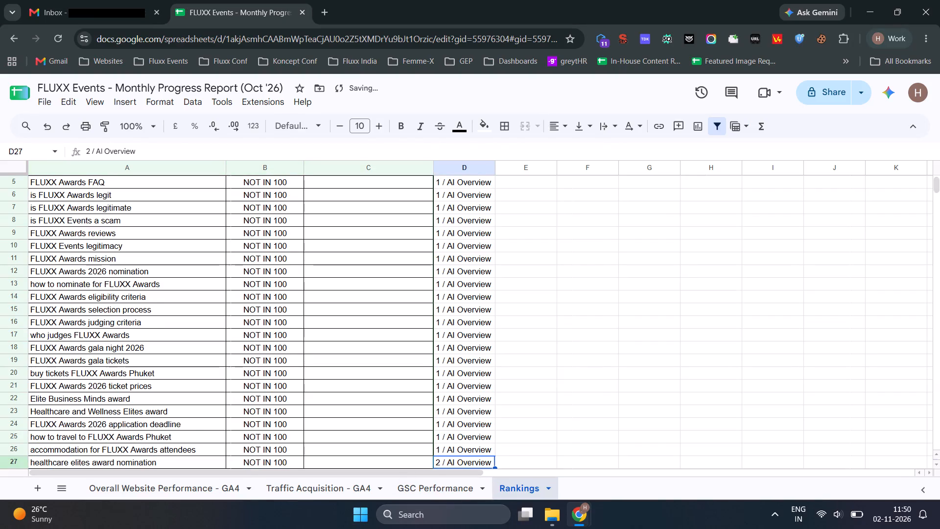
Copy the keyword "healthcare elites award nomination" from the Rankings sheet, search Google for it in the Incognito window and examine the result positions.
key("Left")
key("Left")
key("Left")
key("Left")
key("ctrl+c")
key("alt+Tab")
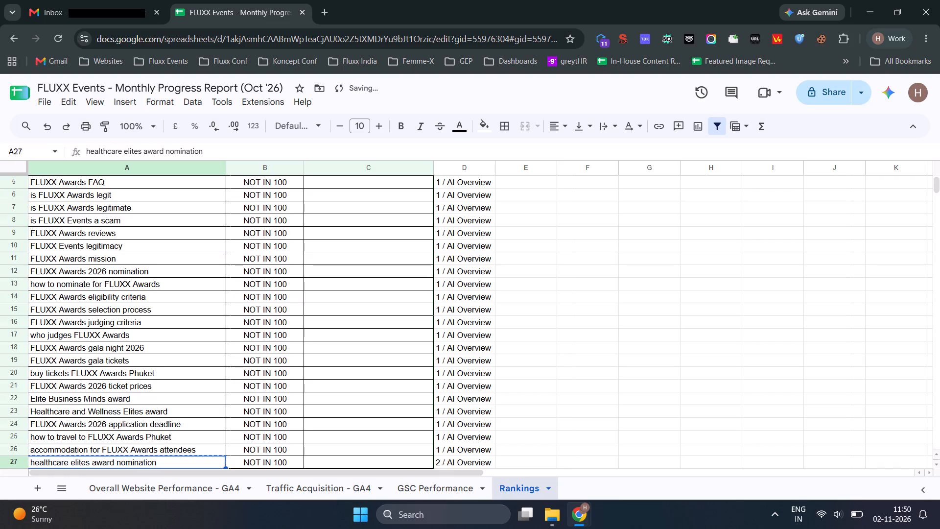
left_click(537, 108)
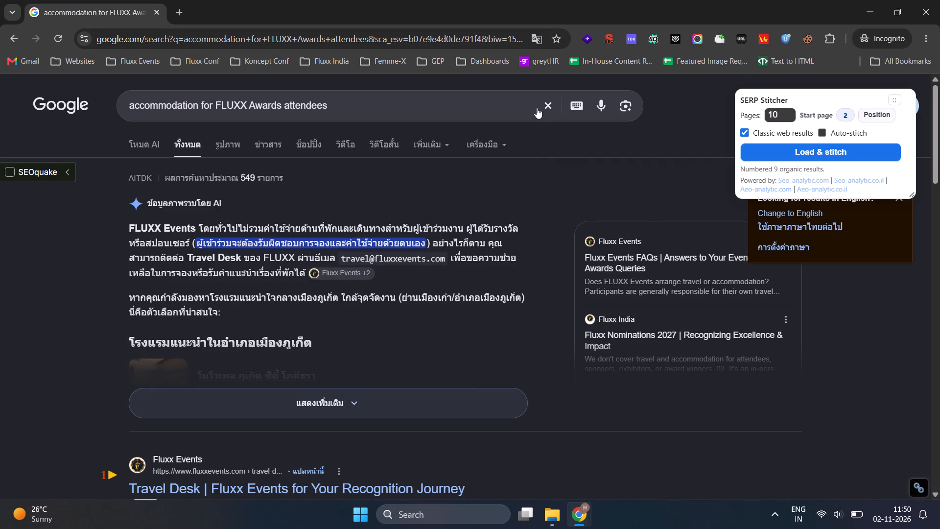
key("ctrl+v")
key("Return")
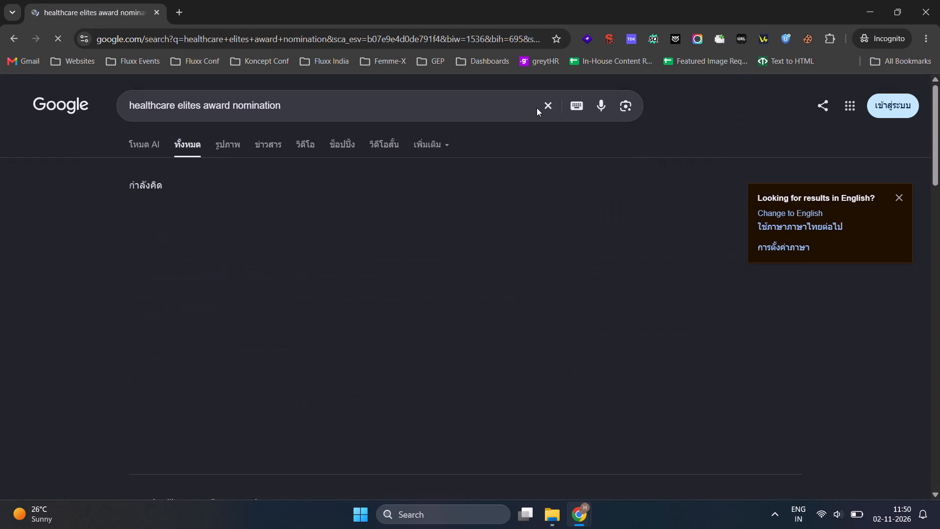
scroll(468, 340, "right", 1)
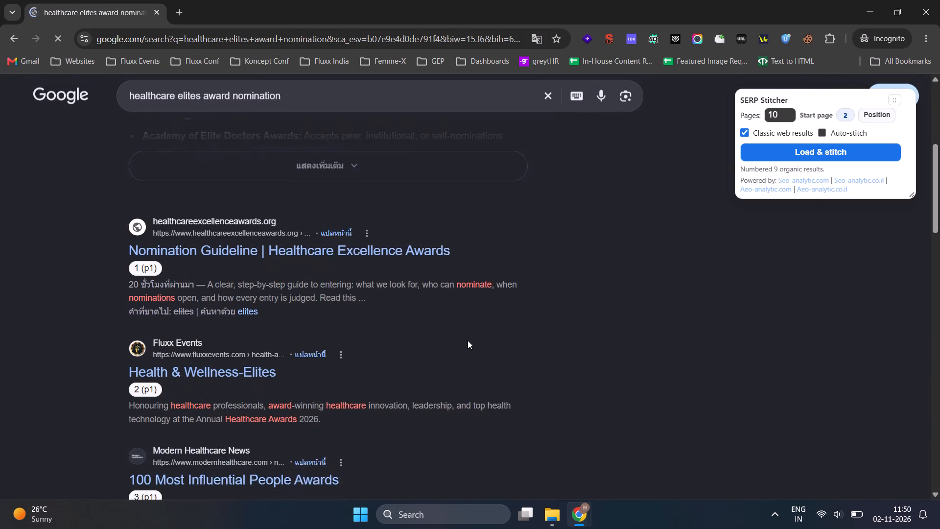
scroll(468, 340, "right", 1)
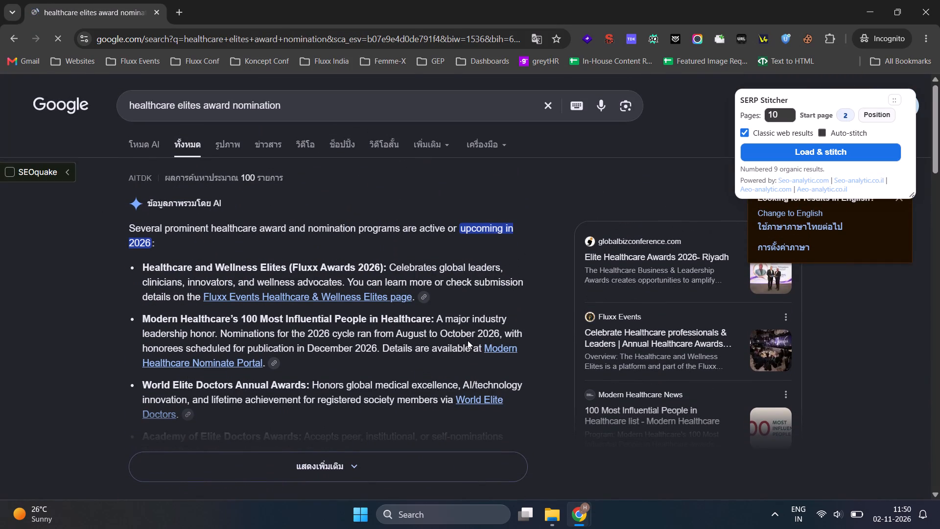
Copy the keyword "FLUXX Awards jury panel" from the Rankings sheet and search Google for it in the Incognito window.
key("alt+Tab")
key("Down")
key("ctrl+c")
key("alt+Tab")
left_click(542, 104)
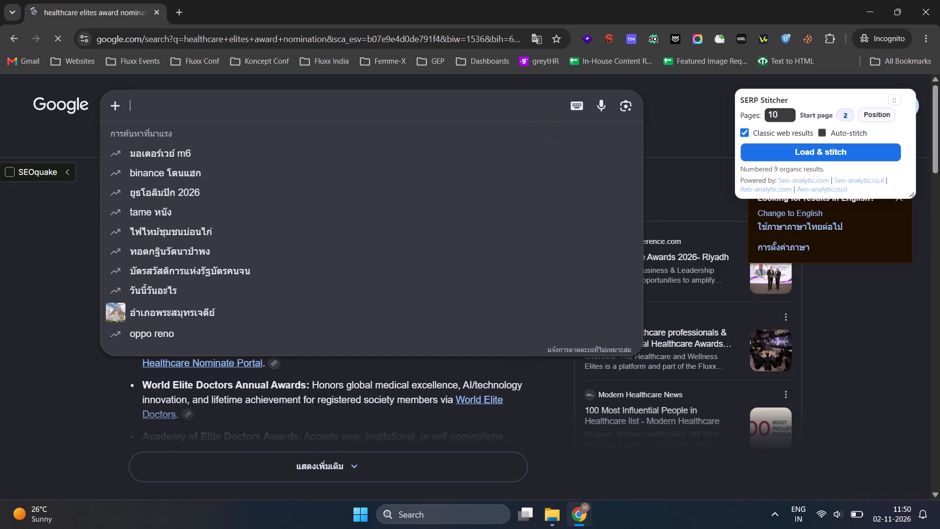
key("ctrl+v")
key("Return")
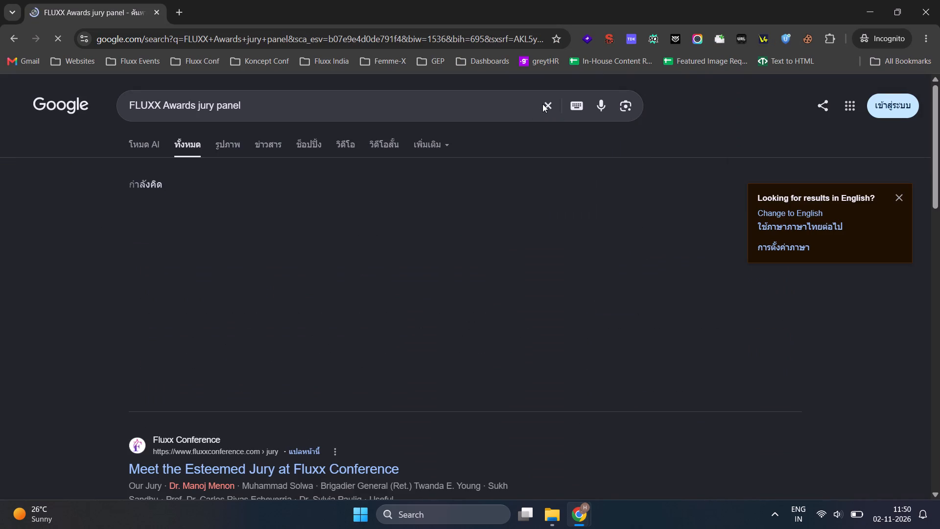
scroll(451, 360, "right", 1)
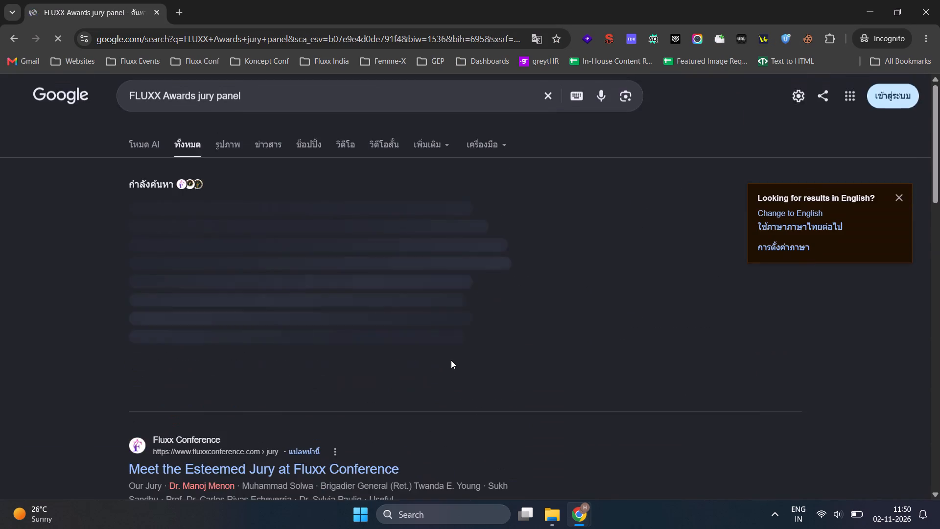
Copy the keyword "business technology awards" from the Rankings sheet and search Google for it in the Incognito window.
key("alt+Tab")
key("Down")
key("ctrl+c")
key("alt+Tab")
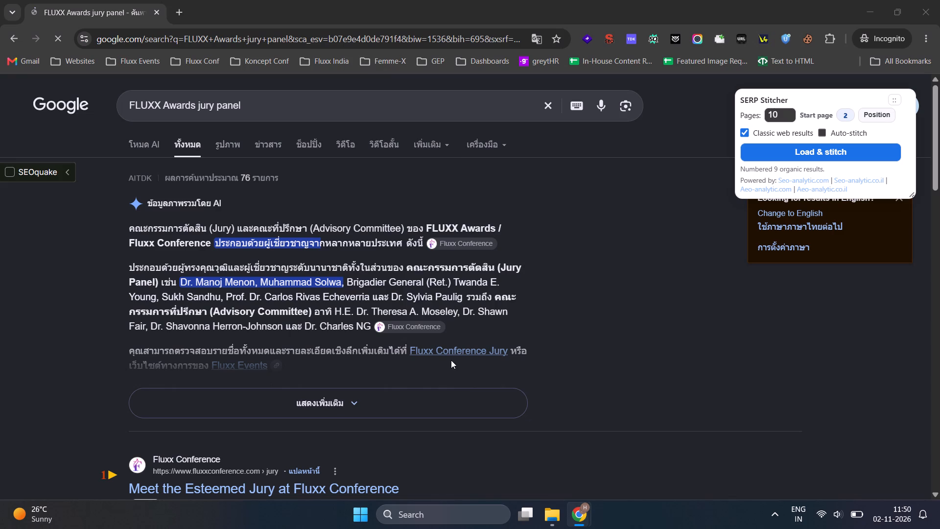
left_click(552, 107)
key("ctrl+v")
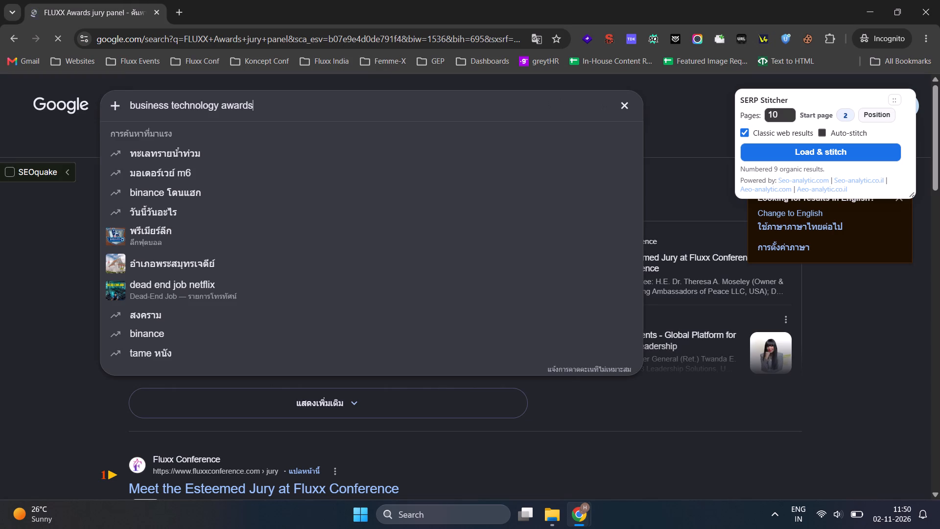
key("Return")
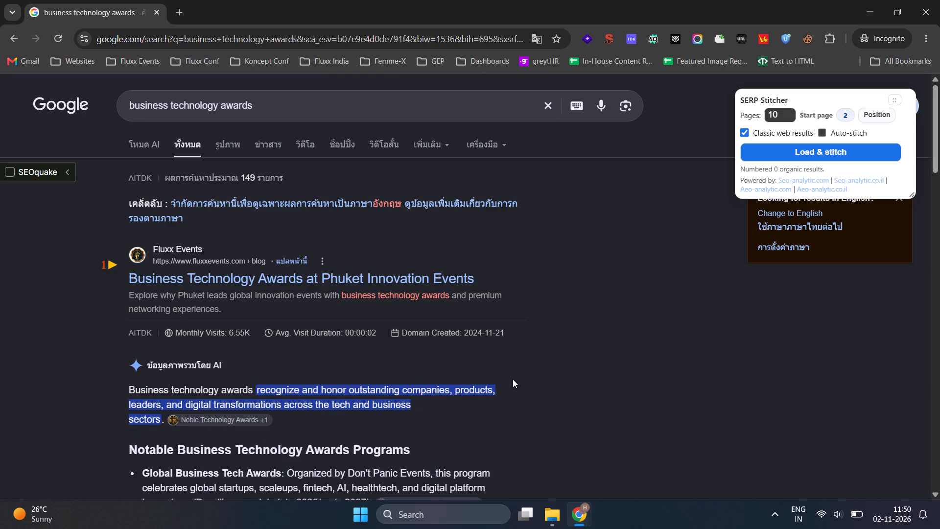
Translate the business technology awards results page from Thai to English.
left_click(531, 43)
left_click(470, 65)
left_click(485, 0)
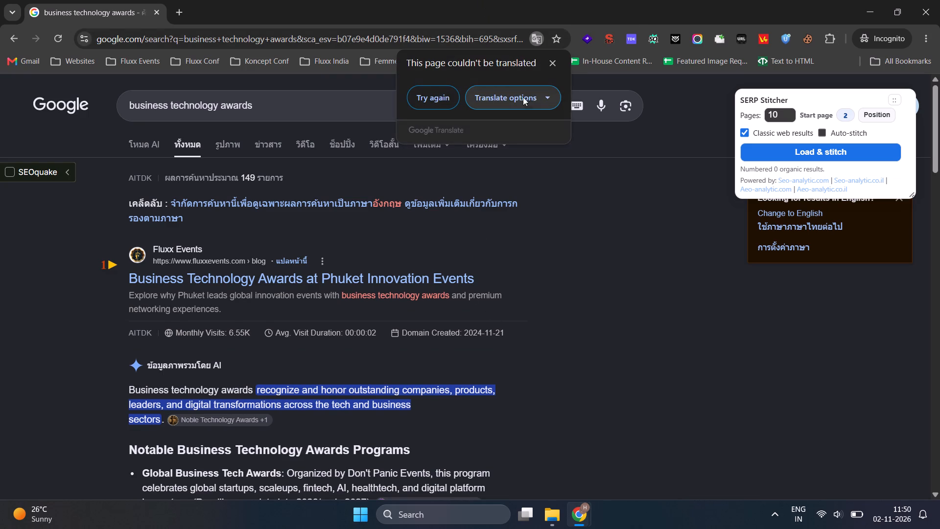
left_click(438, 96)
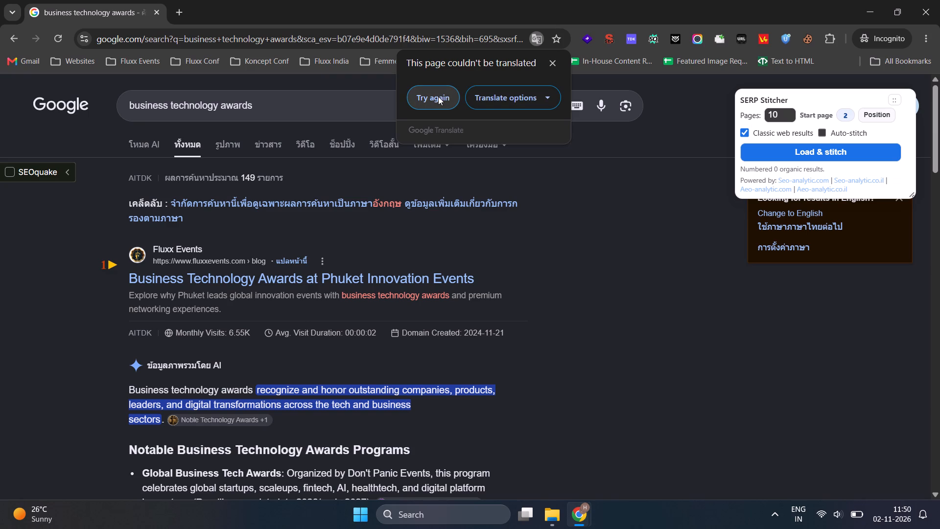
left_click(438, 96)
left_click(552, 60)
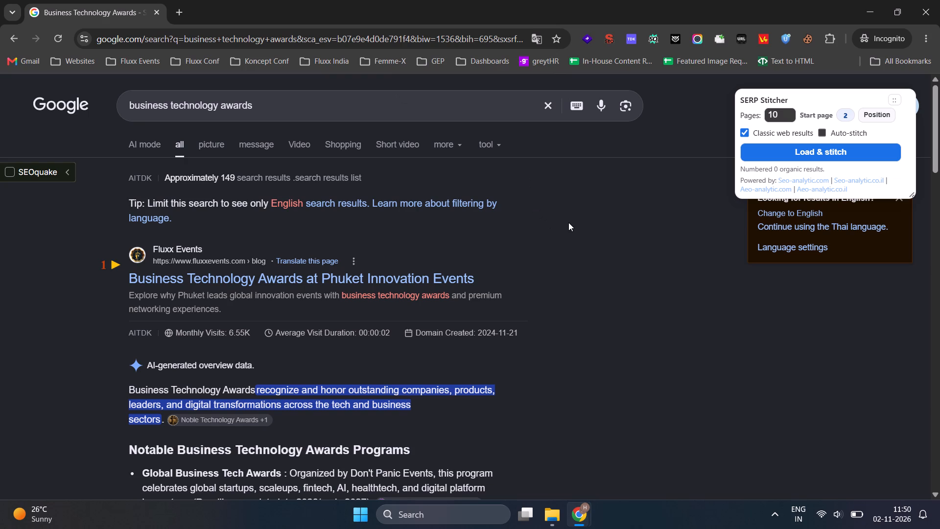
Expand the AI Overview for business technology awards and examine it and the organic results for Fluxx Events.
scroll(568, 222, "down", 1)
scroll(568, 222, "right", 1)
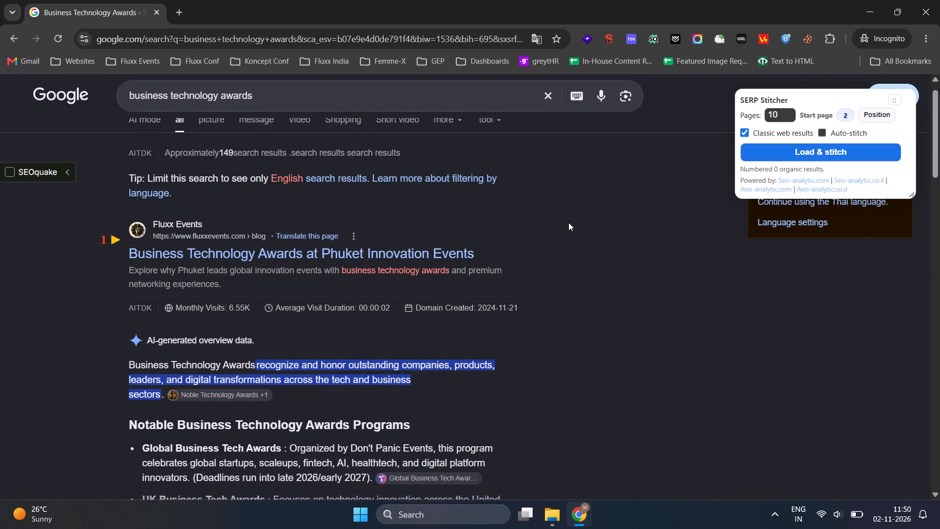
scroll(568, 222, "right", 1)
scroll(568, 222, "down", 3)
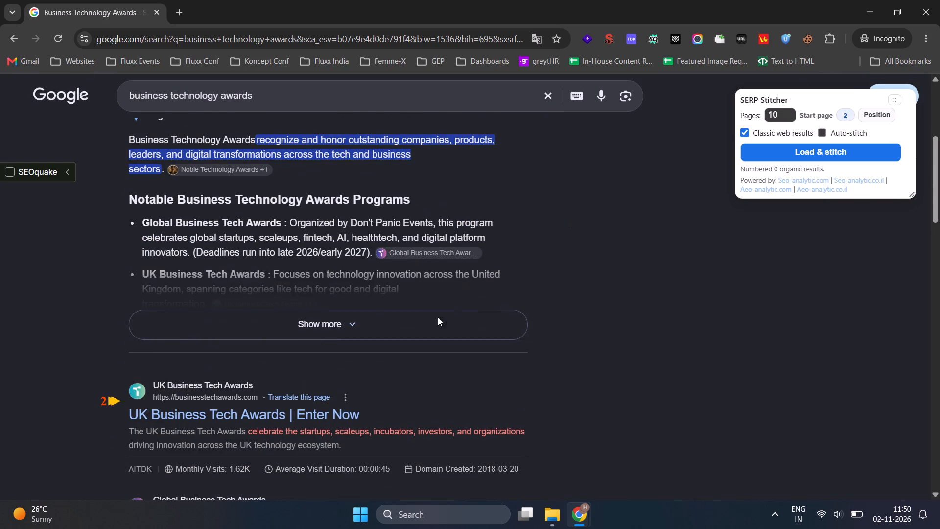
left_click(435, 320)
scroll(435, 320, "down", 3)
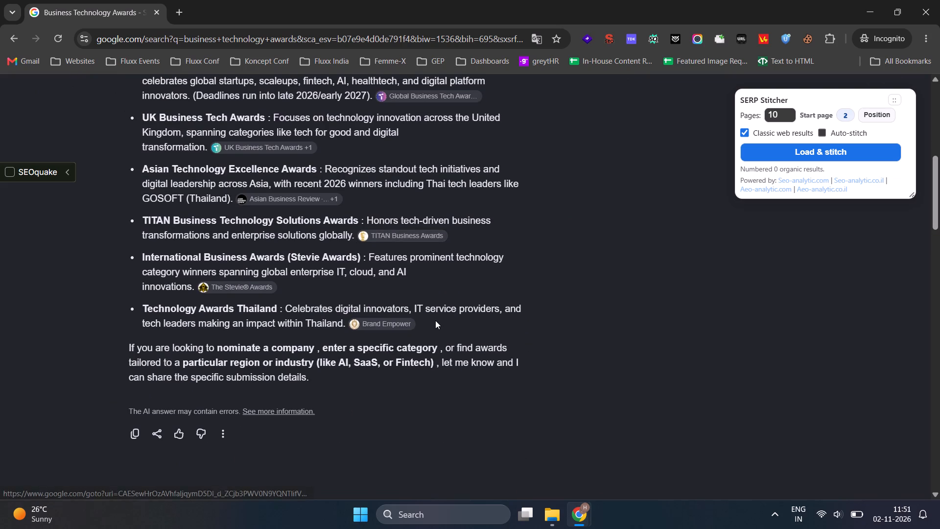
scroll(435, 320, "down", 4)
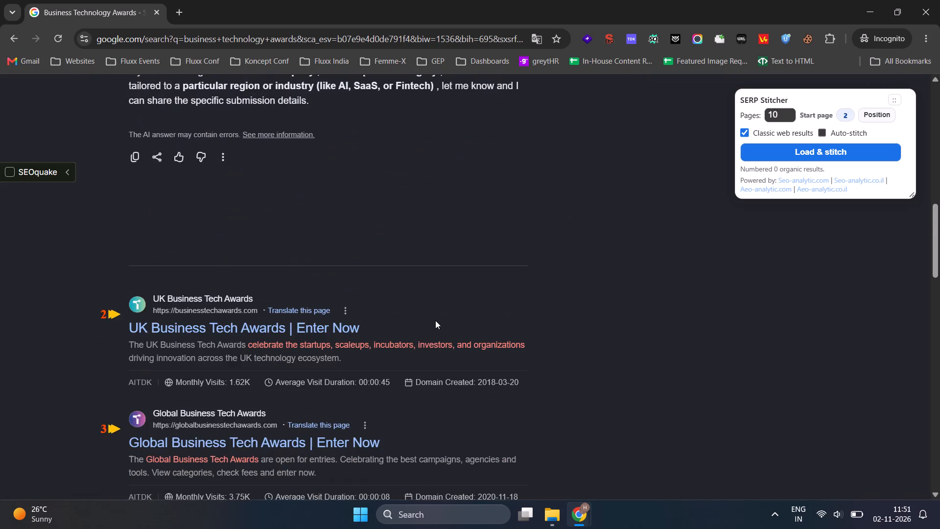
scroll(435, 320, "down", 2)
scroll(435, 320, "up", 2)
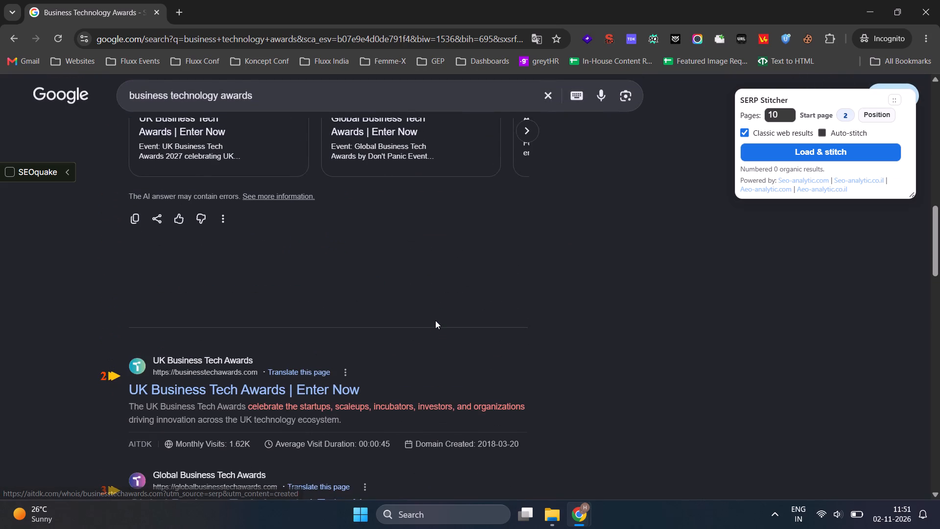
scroll(435, 320, "up", 9)
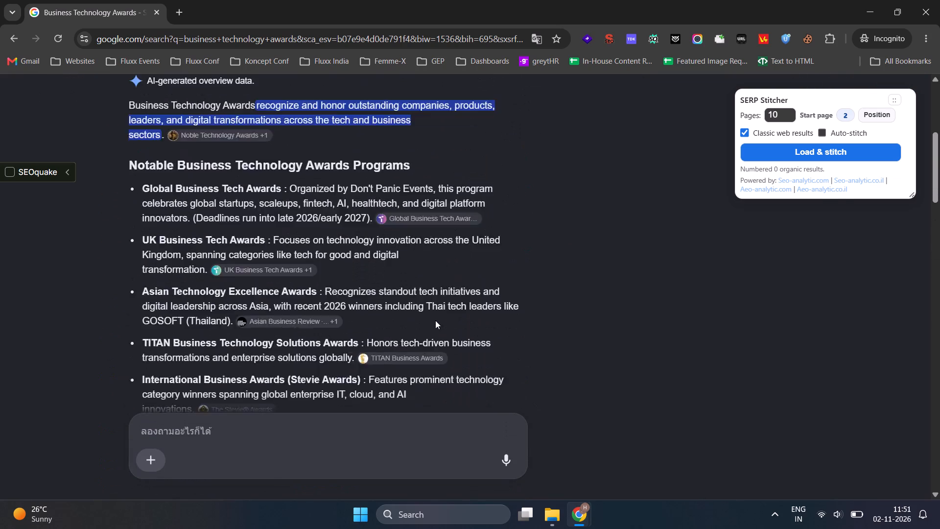
scroll(435, 320, "up", 2)
Copy the keyword "award nomination" from the Rankings sheet, search Google for it in Incognito and find fluxxevents.com on the results page.
key("alt+Tab")
key("Down")
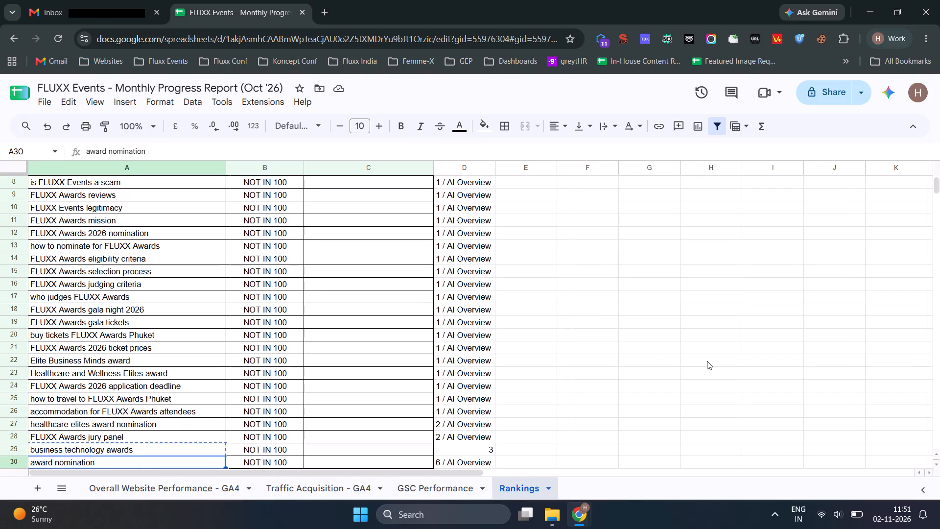
key("ctrl+c")
key("alt+Tab")
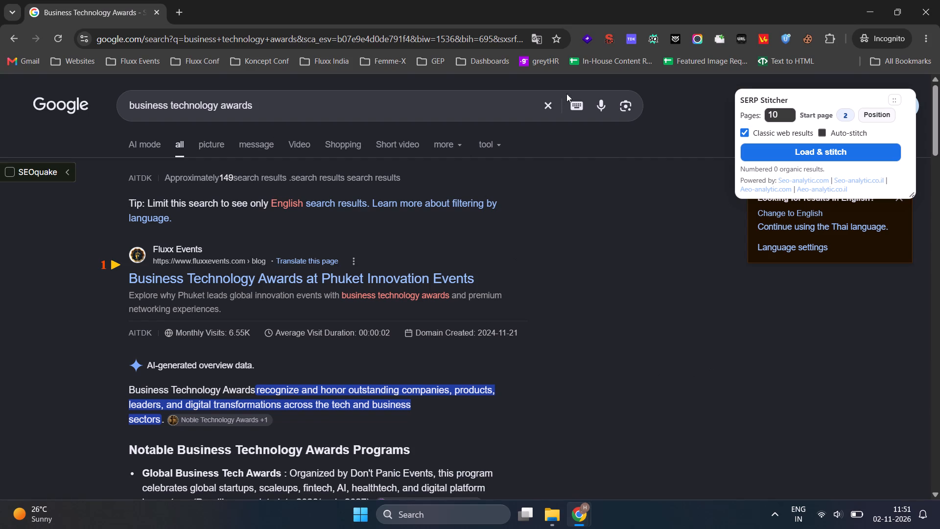
left_click(552, 104)
key("ctrl+v")
key("Return")
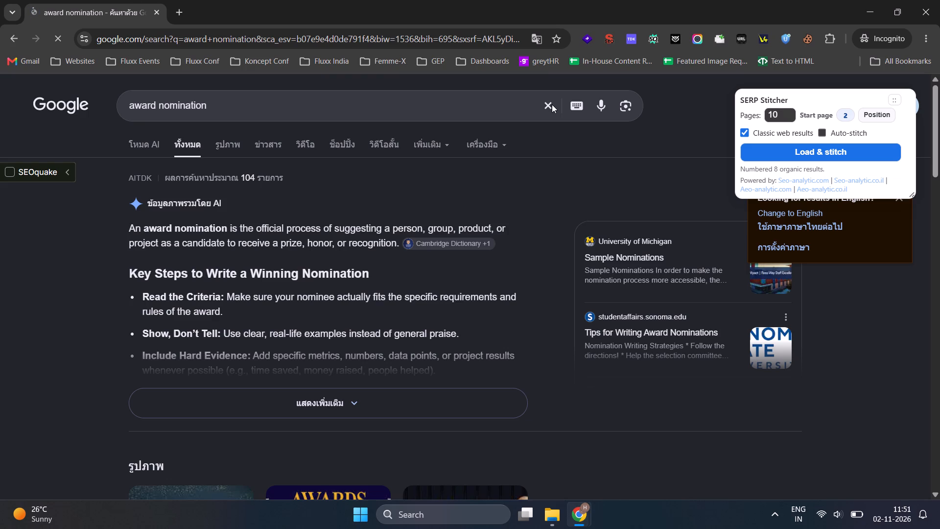
scroll(405, 332, "down", 2)
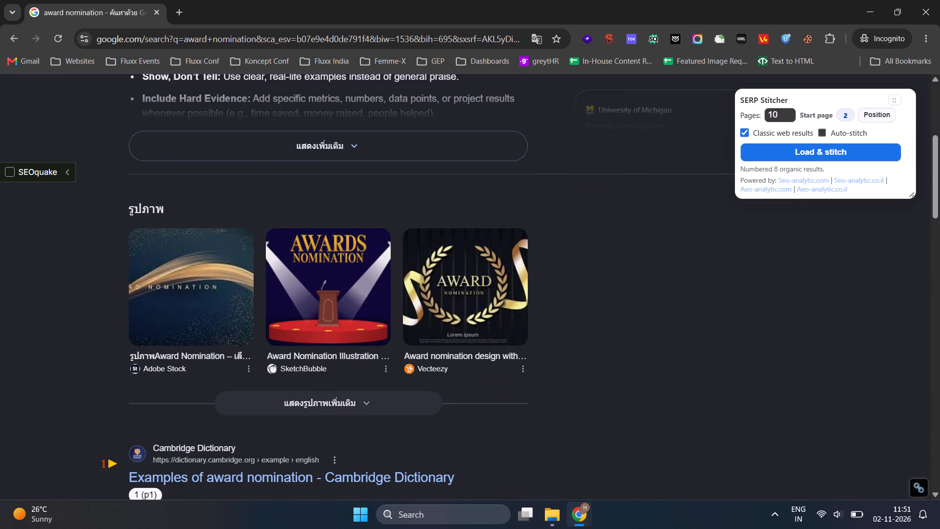
scroll(405, 332, "down", 3)
scroll(405, 332, "up", 1)
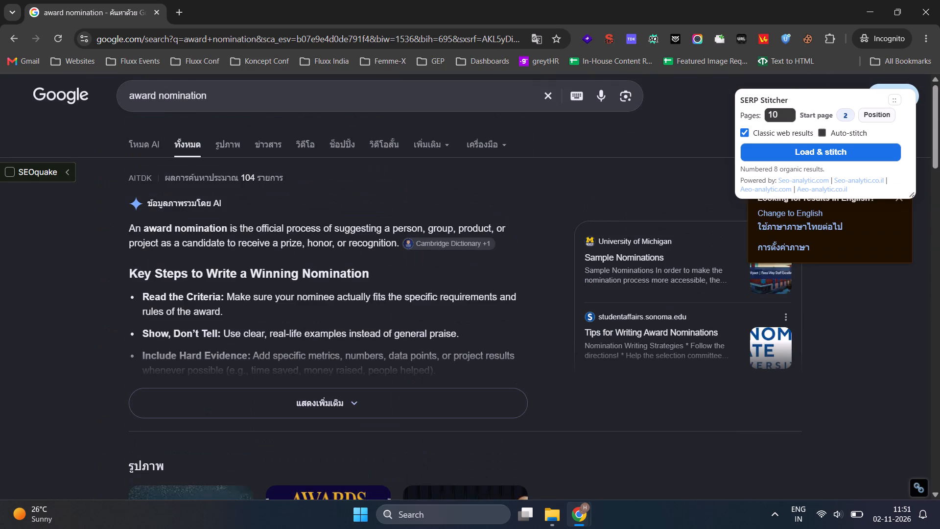
key("ctrl+f")
key("Return")
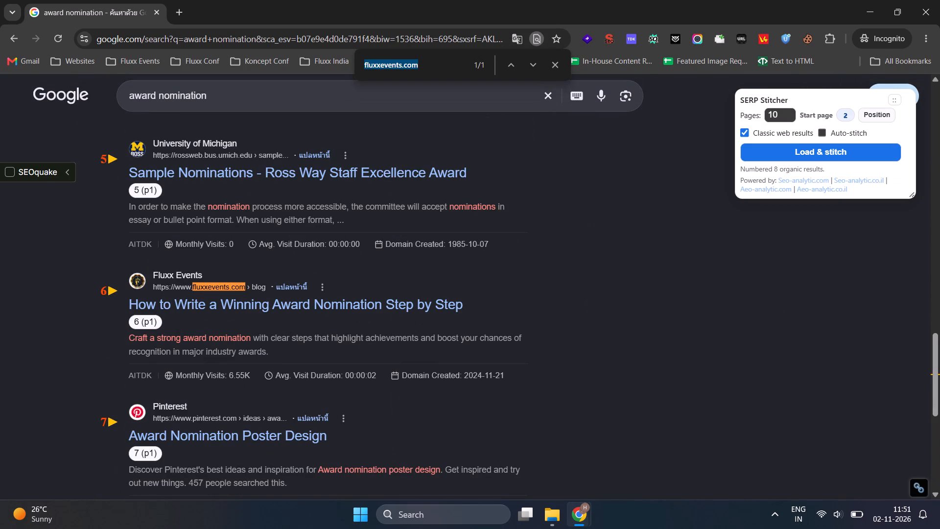
Check the award nomination row in the Rankings sheet, then expand that search's AI Overview and full source list to look for Fluxx Events.
key("alt+Tab")
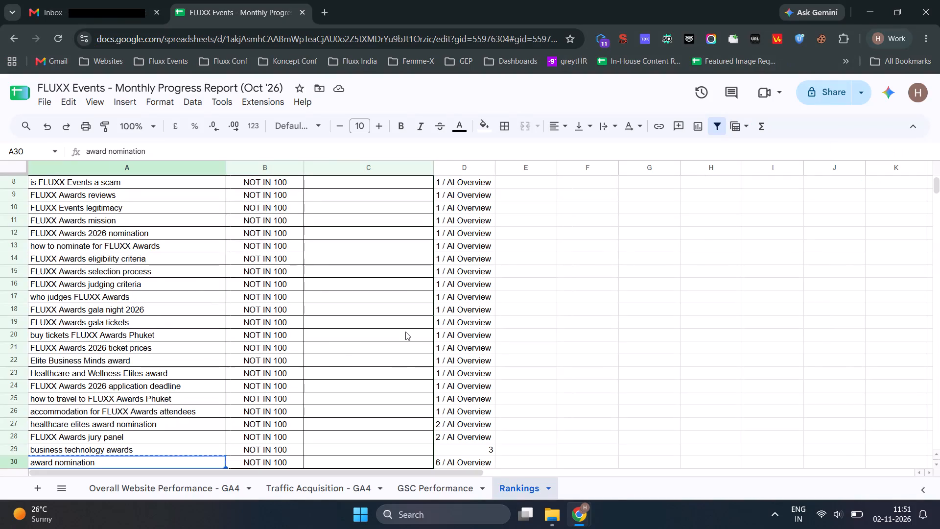
key("alt+Tab")
scroll(405, 332, "up", 6)
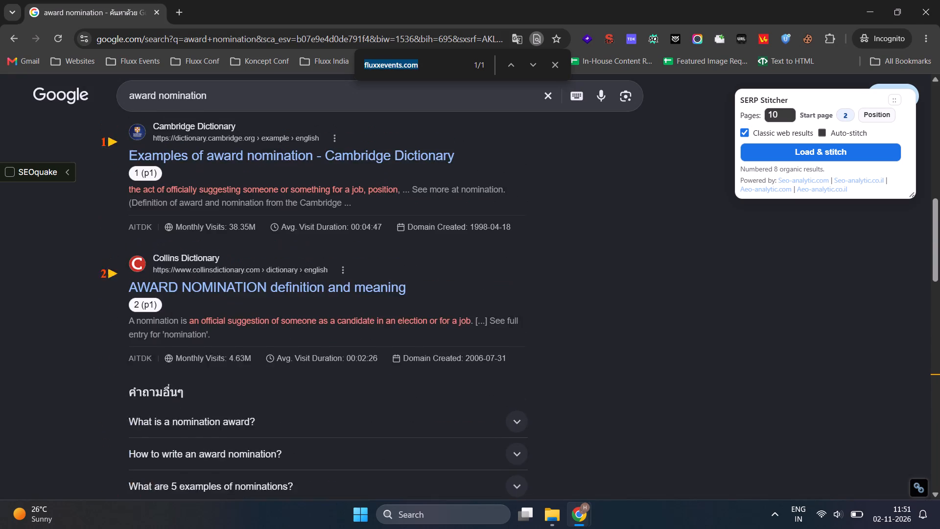
scroll(405, 332, "up", 4)
scroll(341, 370, "up", 3)
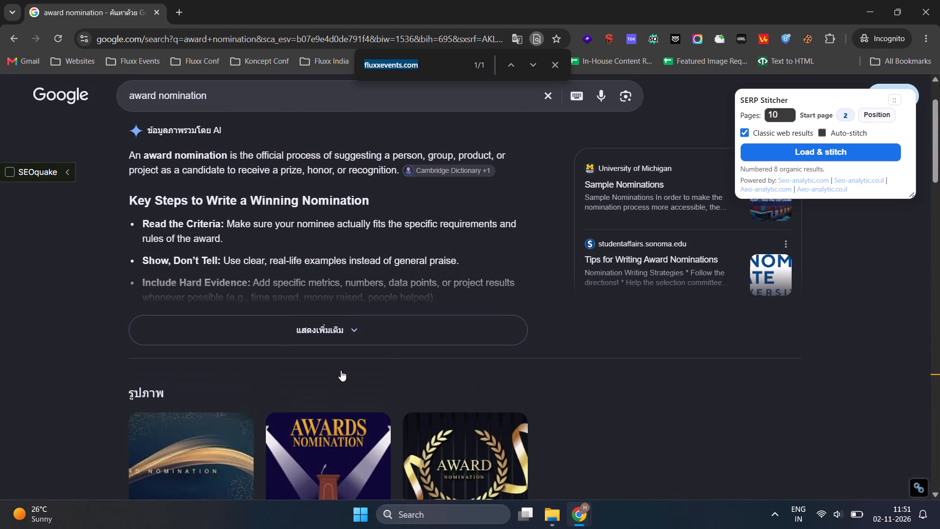
left_click(406, 345)
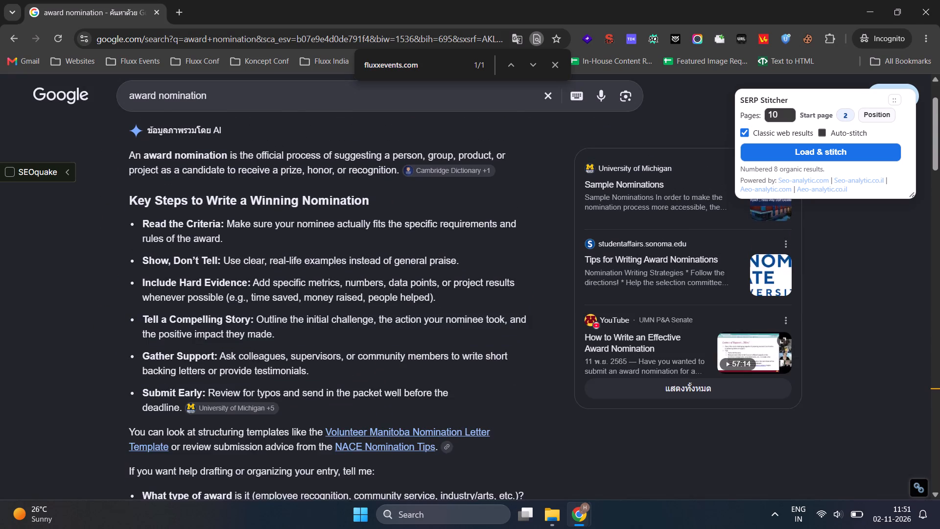
scroll(434, 300, "down", 2)
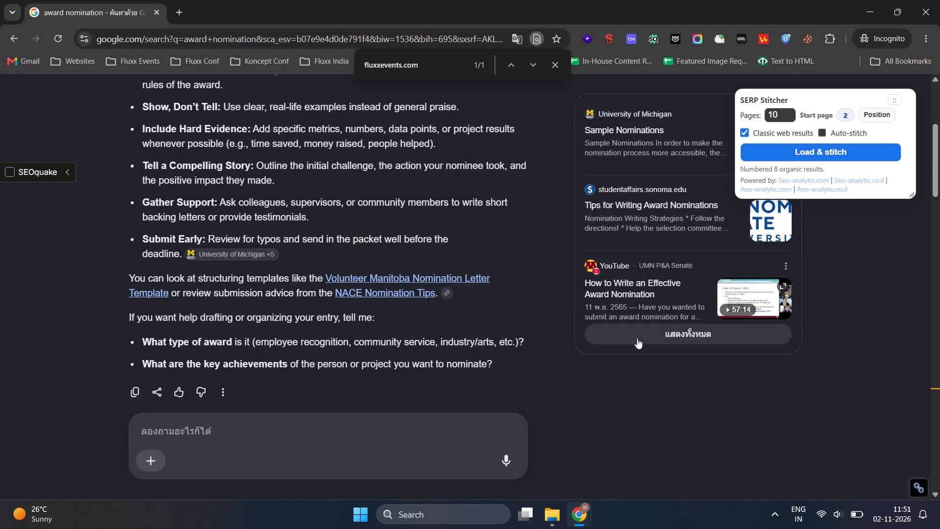
left_click(637, 338)
scroll(697, 290, "down", 6)
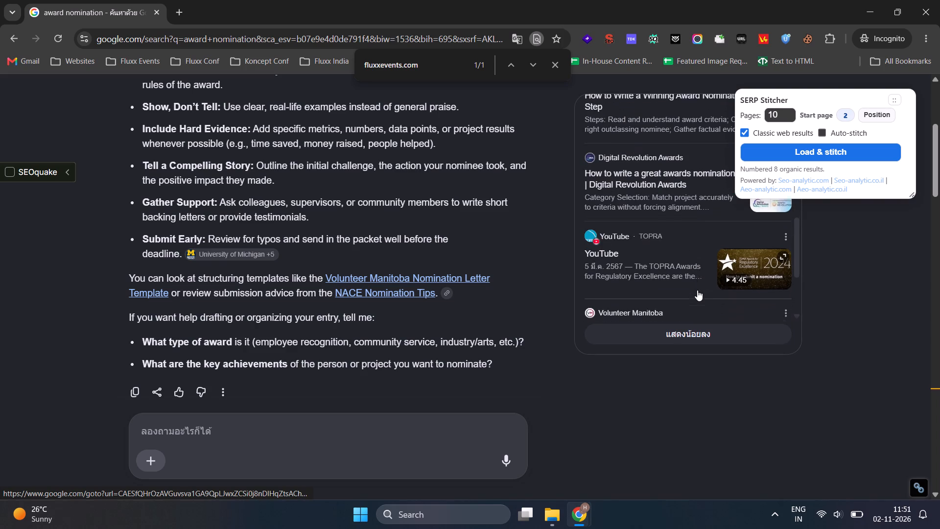
scroll(697, 290, "down", 4)
scroll(697, 290, "up", 2)
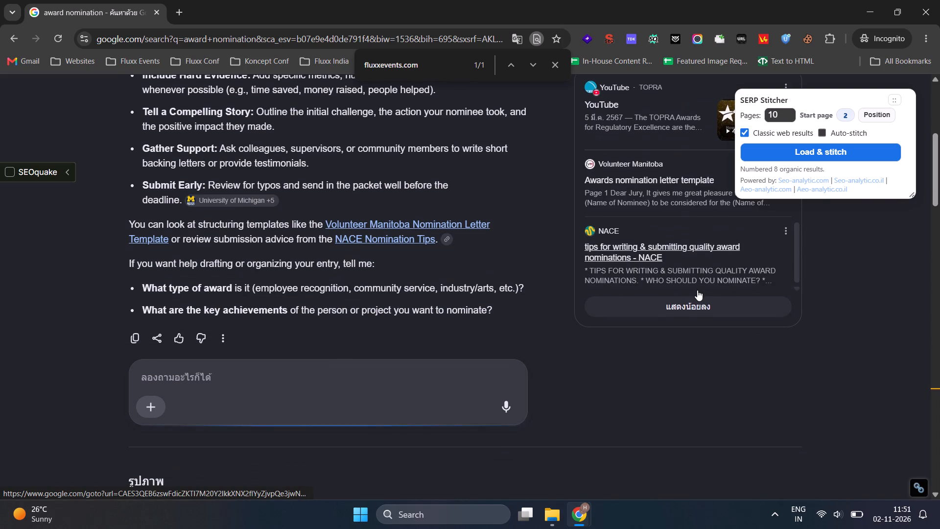
Examine the award nomination AI Overview's cited sources for Fluxx Events, then review the top organic results.
scroll(697, 290, "up", 10)
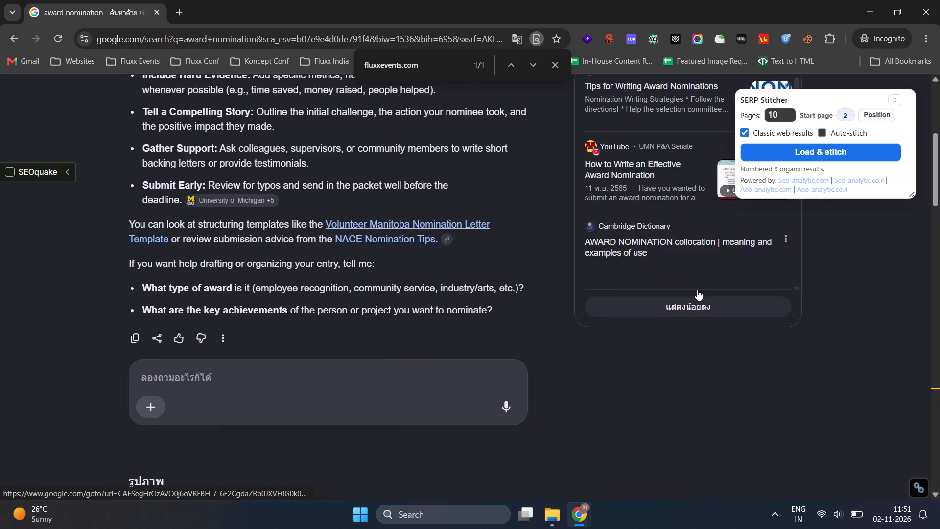
scroll(486, 379, "up", 4)
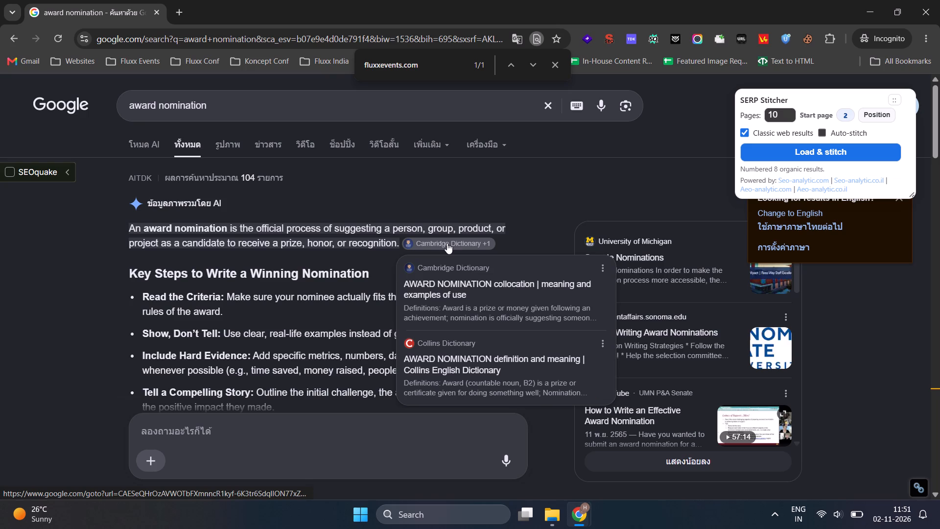
scroll(323, 321, "down", 2)
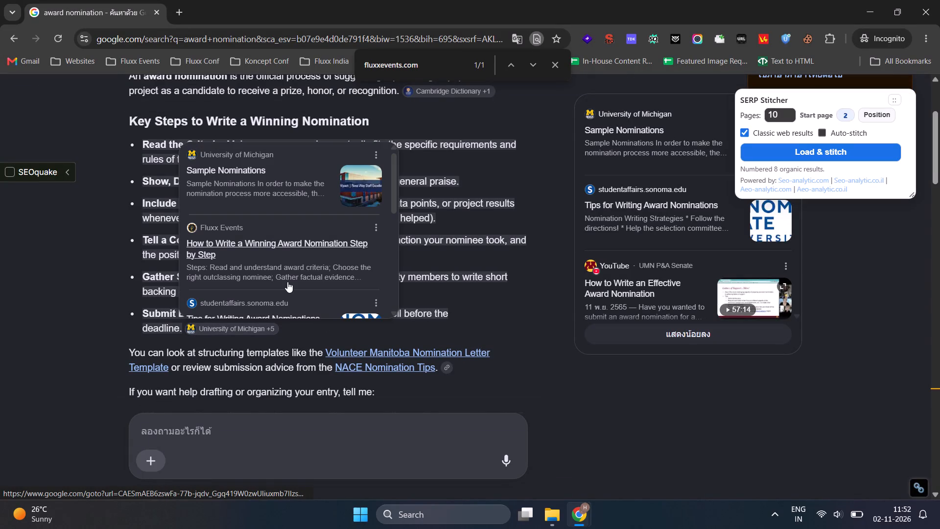
scroll(489, 301, "down", 5)
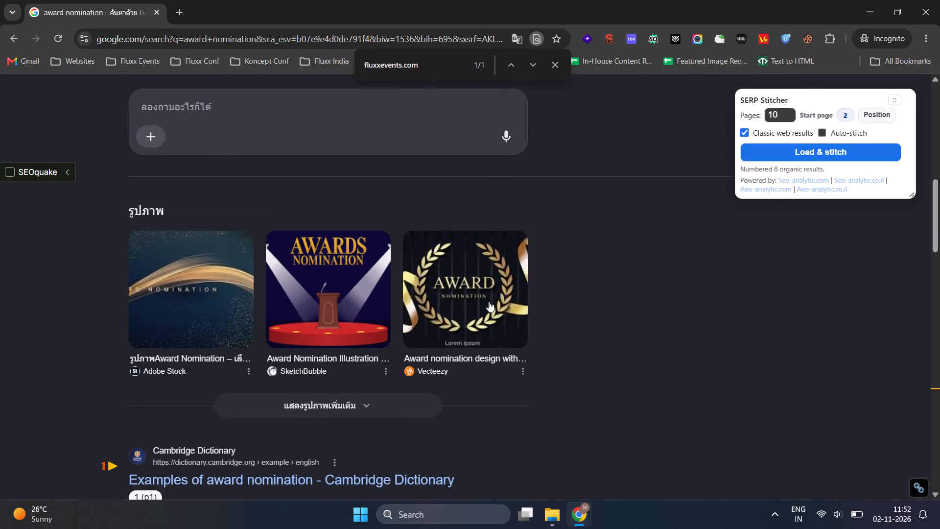
scroll(489, 301, "down", 2)
Copy the keyword "healthcare innovation awards 2026" from the Rankings sheet, search Google for it in Incognito and find fluxxevents.com on the results page.
key("alt+Tab")
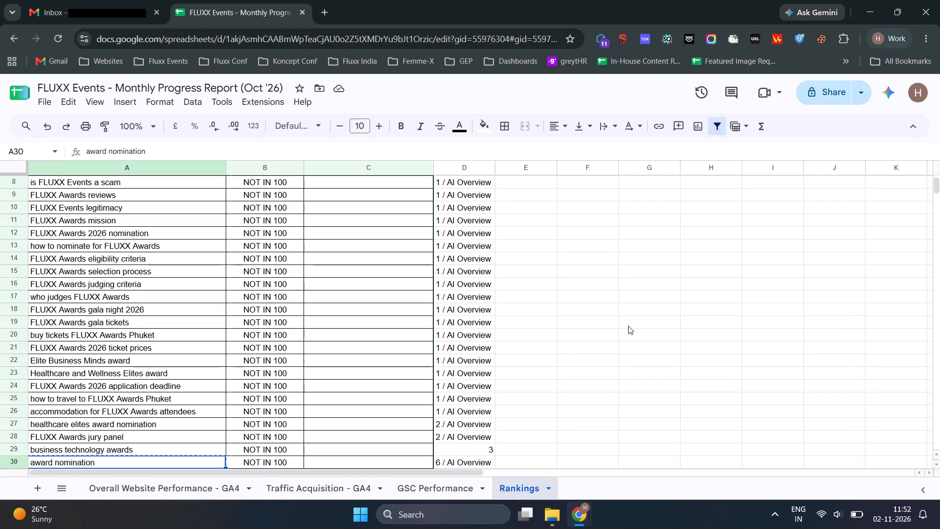
key("Down")
key("ctrl+c")
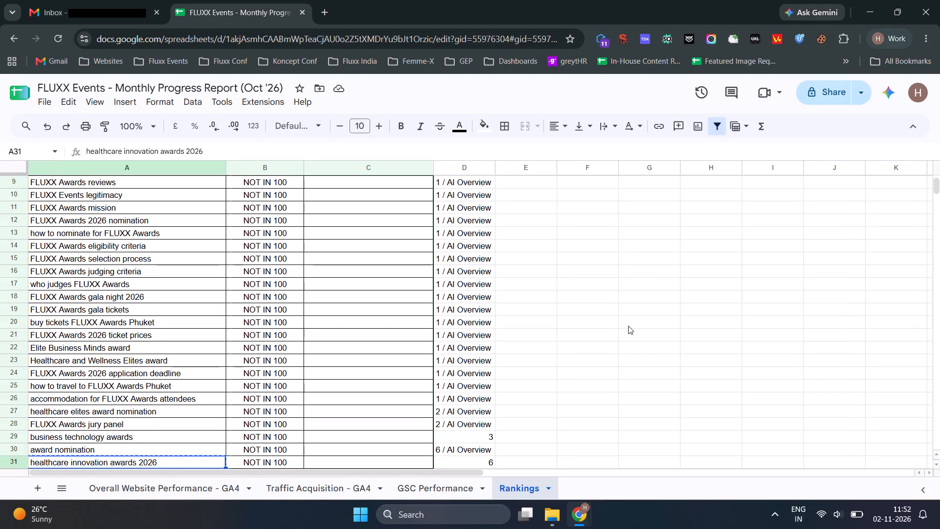
key("alt+Tab")
left_click(548, 98)
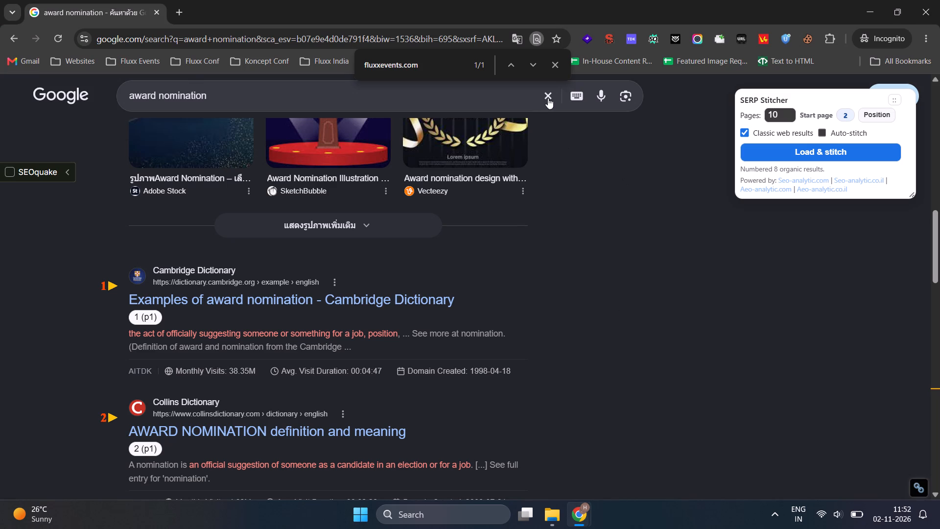
key("ctrl+v")
key("Return")
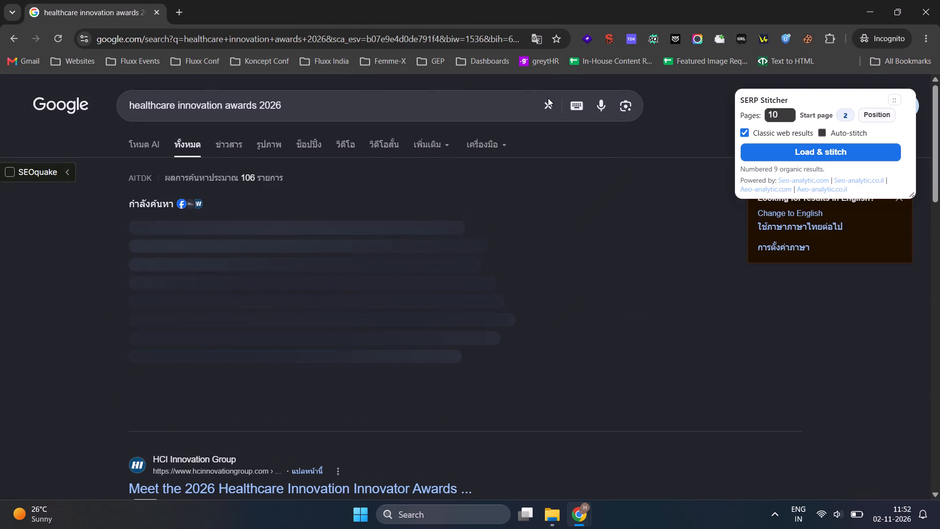
key("ctrl+f")
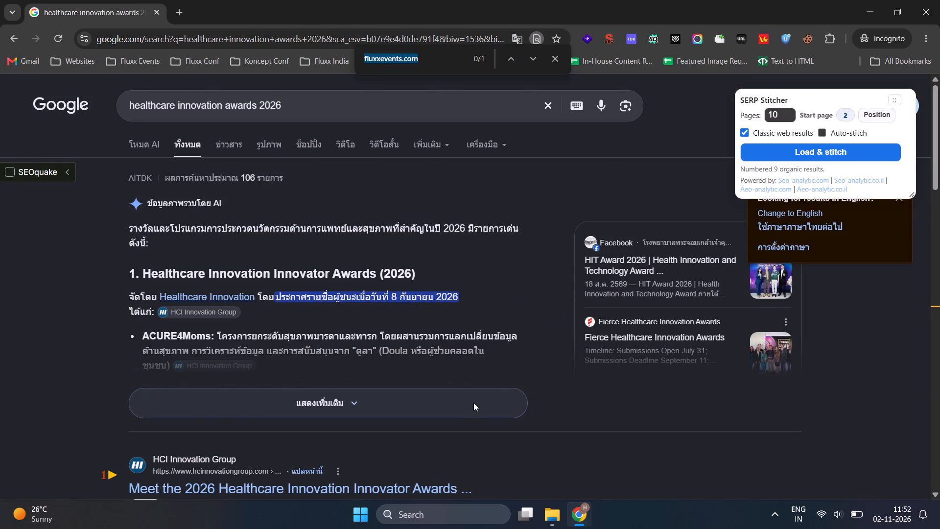
key("Return")
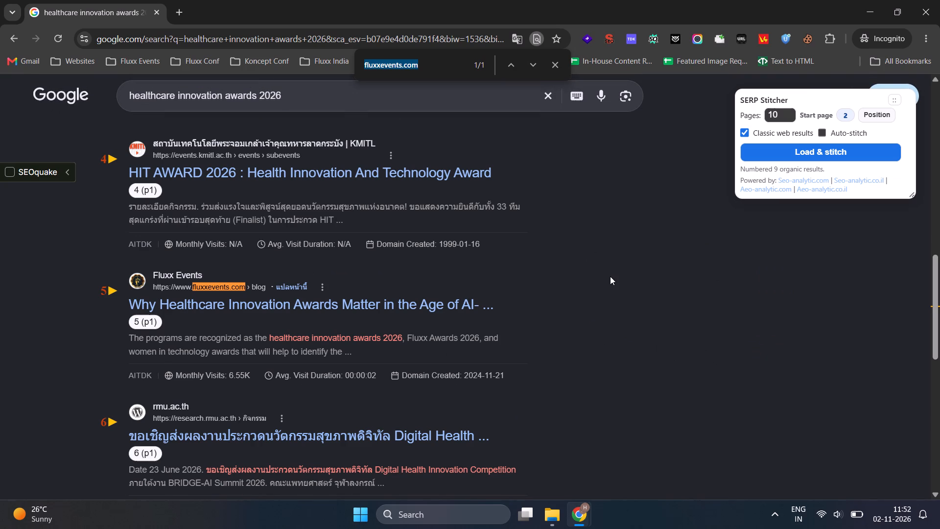
Expand the AI Overview and its full source list for healthcare innovation awards 2026, and check them and the organic results for Fluxx Events.
scroll(610, 276, "up", 12)
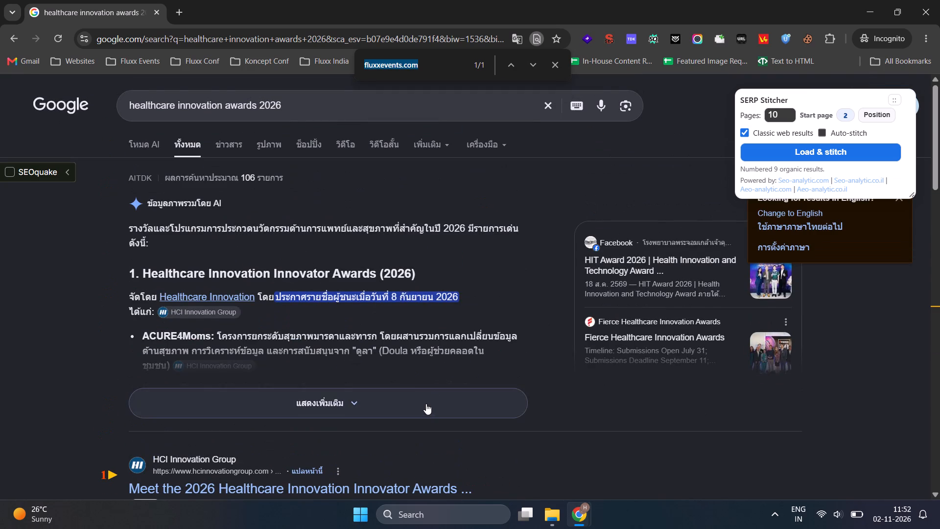
left_click(424, 407)
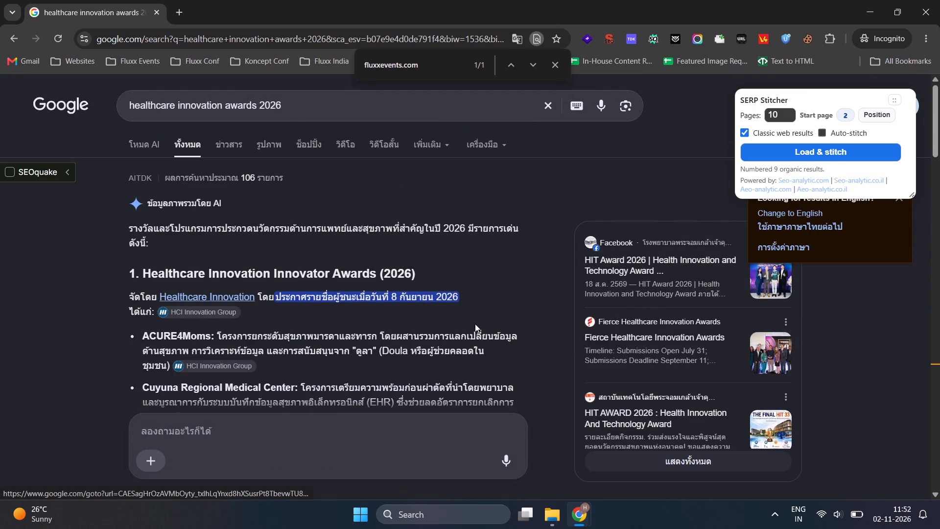
scroll(475, 324, "down", 4)
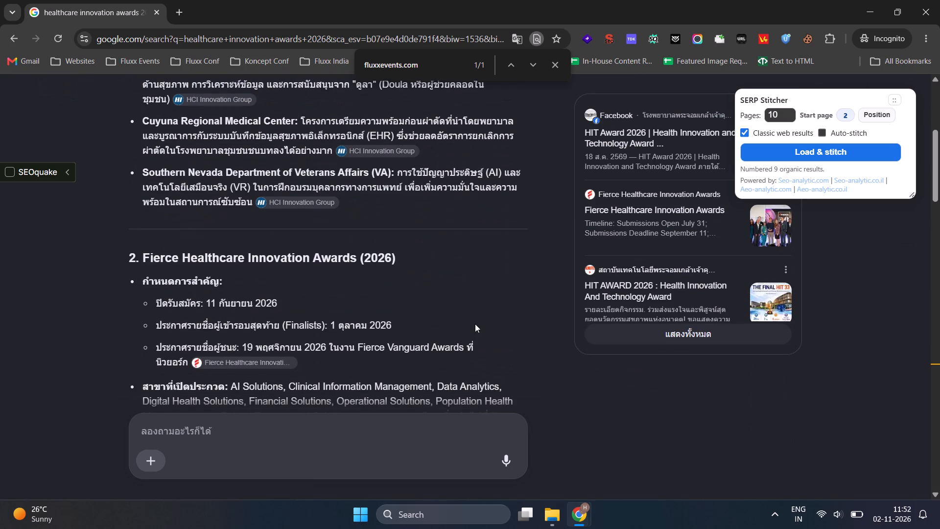
left_click(724, 341)
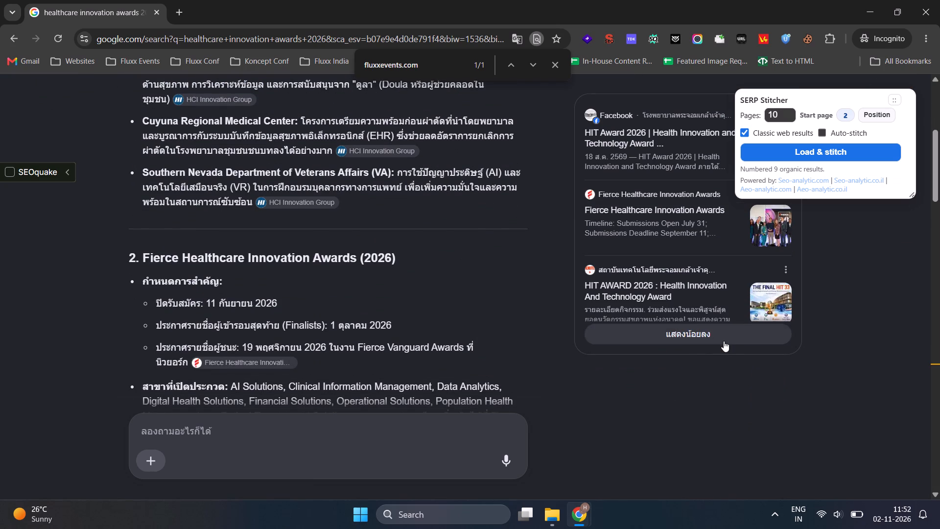
scroll(645, 230, "down", 3)
key("Tab")
scroll(645, 230, "down", 2)
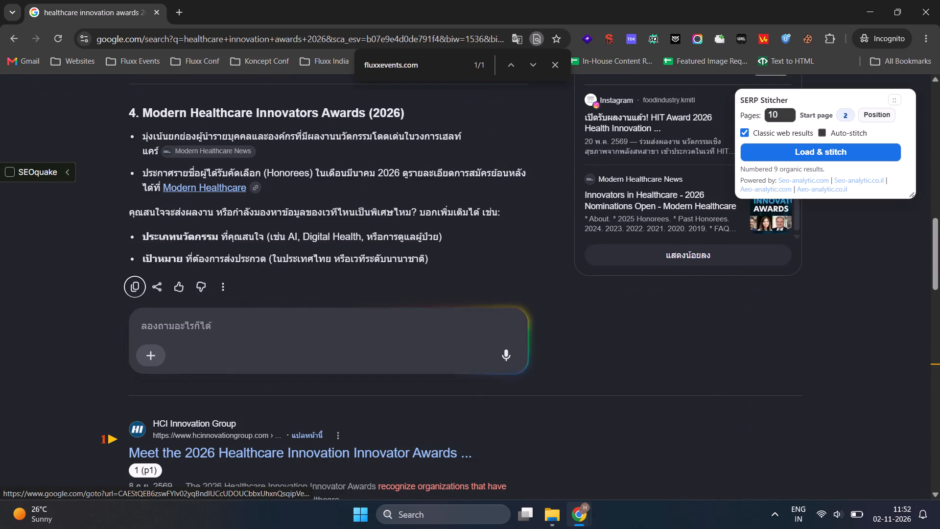
scroll(662, 334, "up", 5)
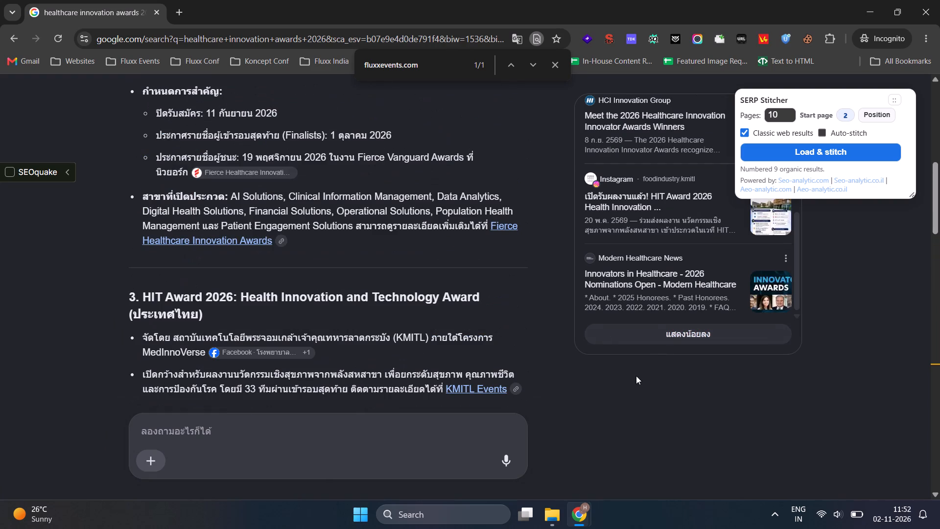
scroll(670, 209, "down", 2)
scroll(670, 209, "up", 5)
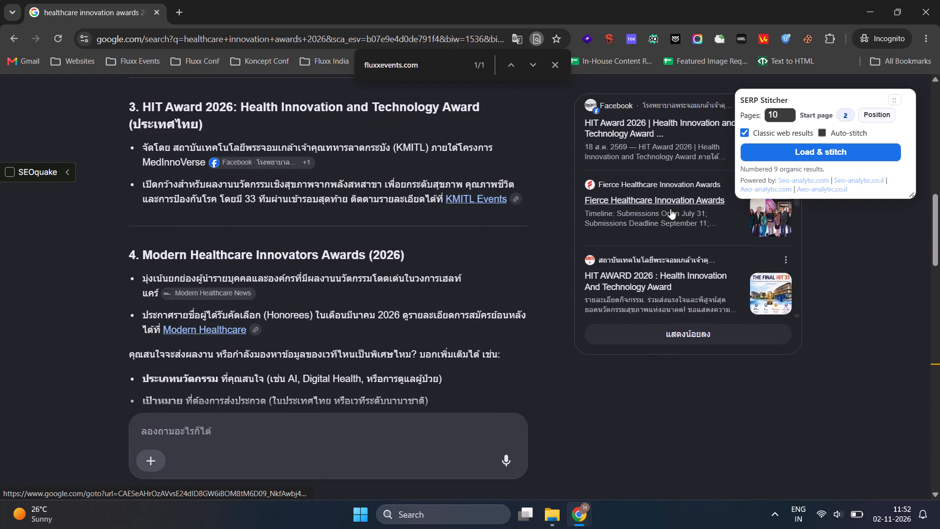
scroll(568, 354, "down", 8)
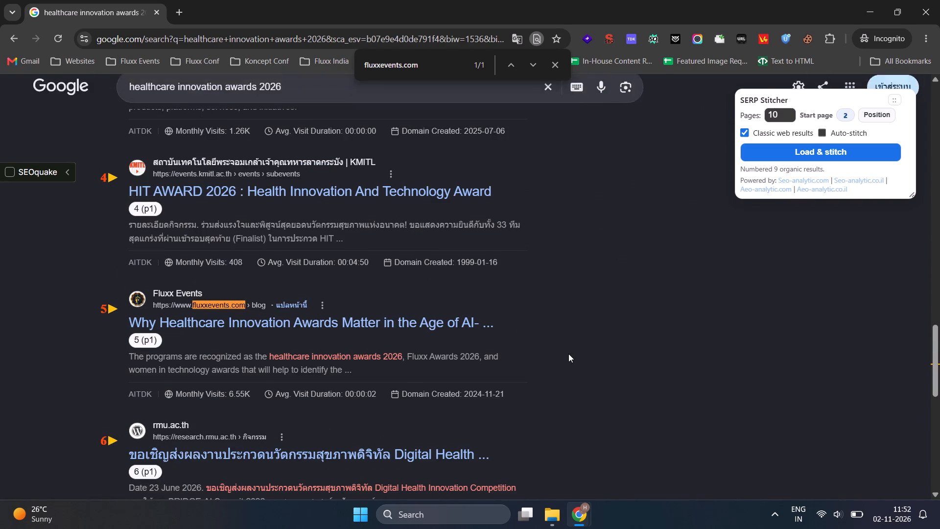
Check the recorded position in the healthcare innovation awards 2026 row of the Rankings sheet.
key("alt+Tab")
key("Right")
key("Right")
key("Right")
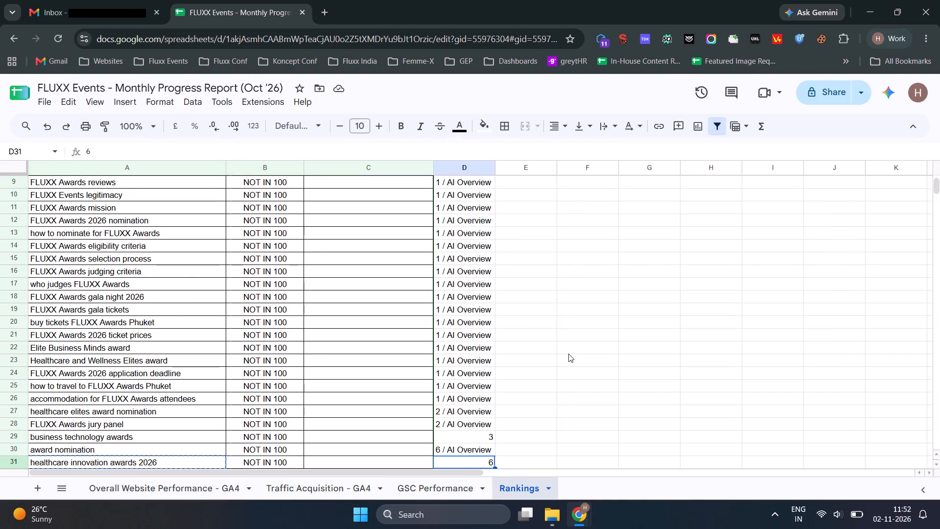
key("Left")
Copy the keyword "nominate someone for an award" from the Rankings sheet and search Google for it in Incognito.
key("Down")
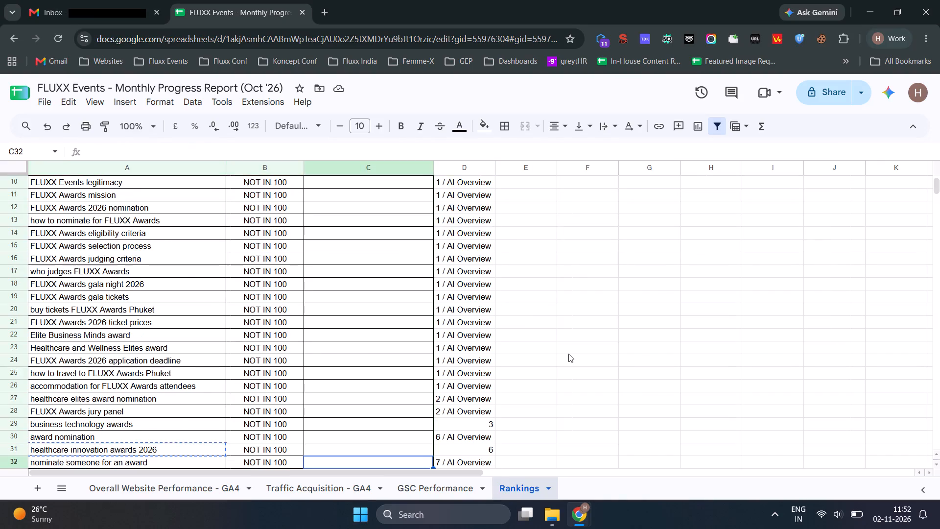
key("Left")
key("Left")
key("Left")
key("ctrl+c")
key("alt+Tab")
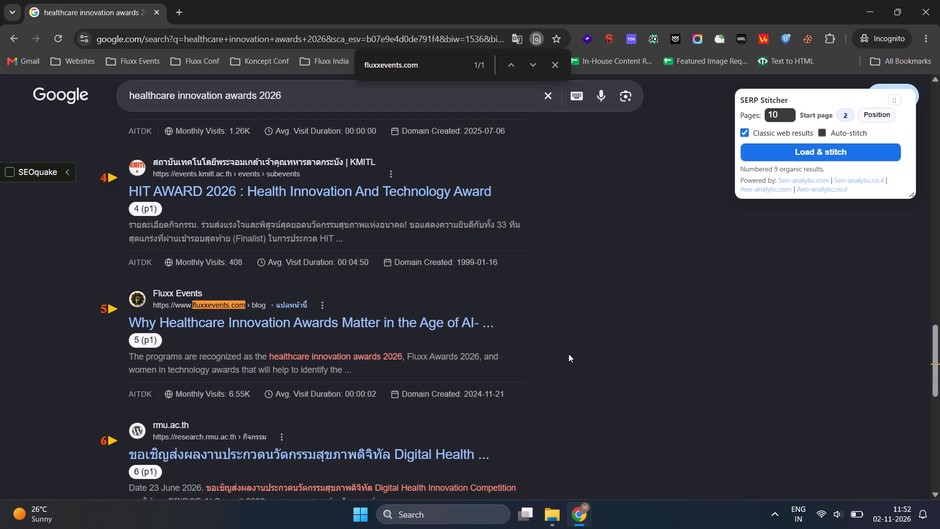
left_click(540, 98)
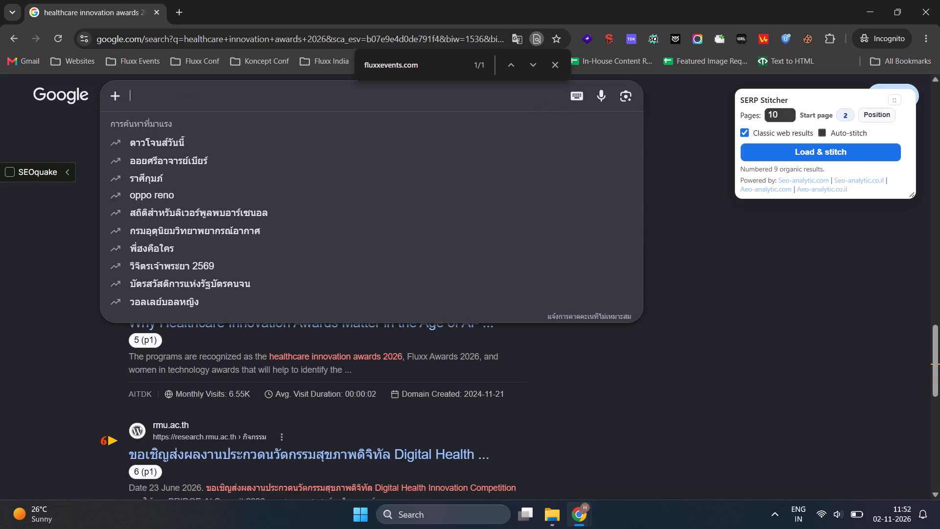
key("ctrl+v")
key("Return")
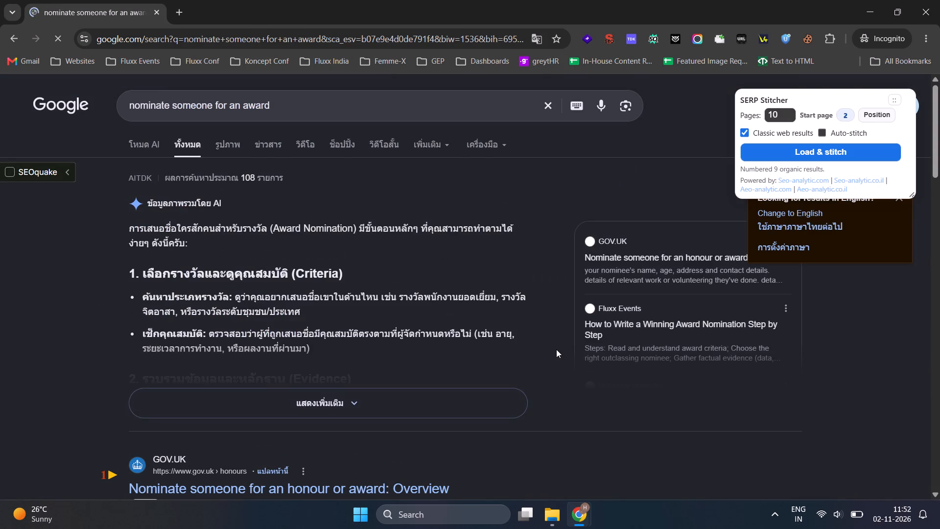
Look through the organic results and AI Overview sources for nominate someone for an award to locate Fluxx Events.
scroll(556, 349, "down", 2)
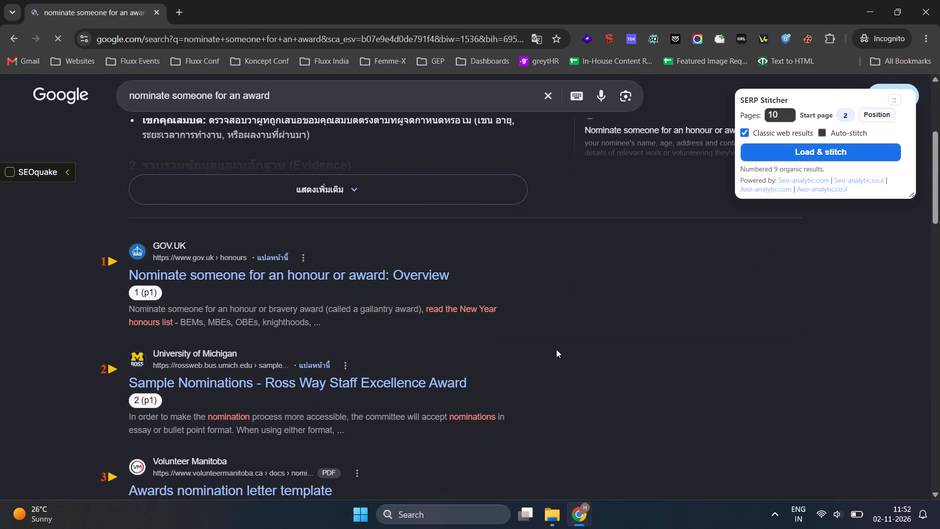
scroll(556, 349, "down", 6)
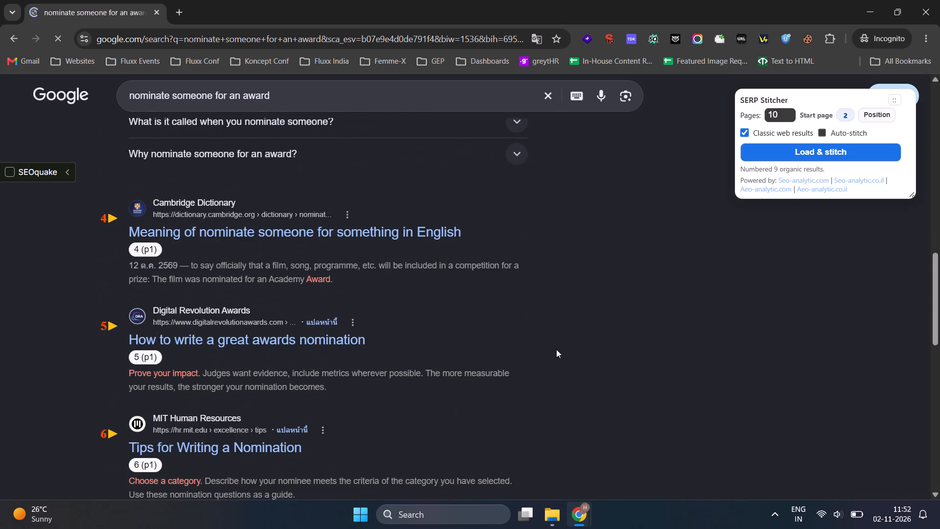
scroll(556, 349, "down", 4)
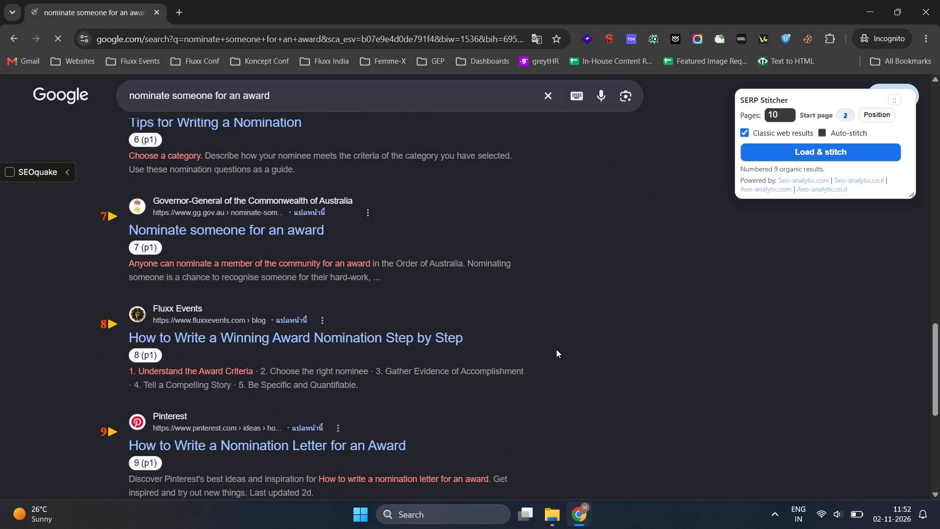
scroll(556, 349, "up", 10)
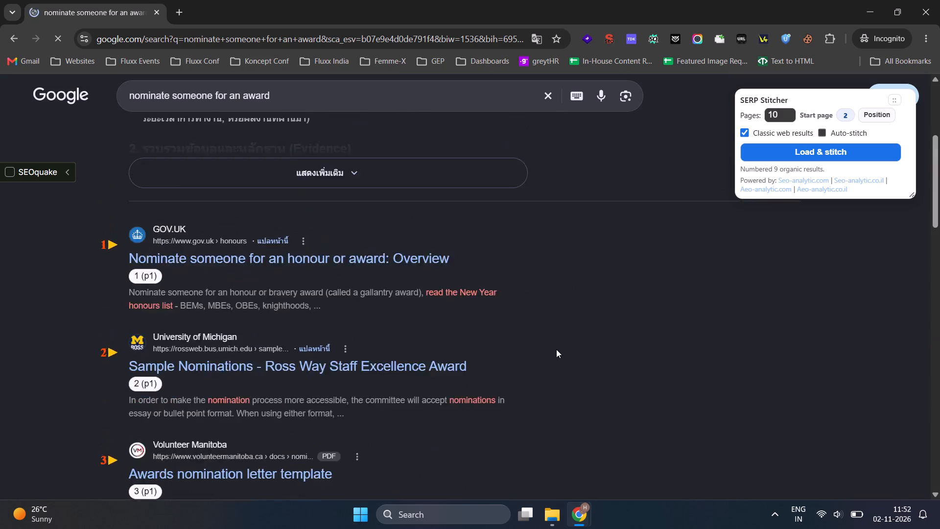
scroll(556, 349, "up", 1)
Check the recorded position in the nominate someone for an award row of the Rankings sheet.
key("alt+Tab")
key("Right")
key("Right")
key("Right")
key("Left")
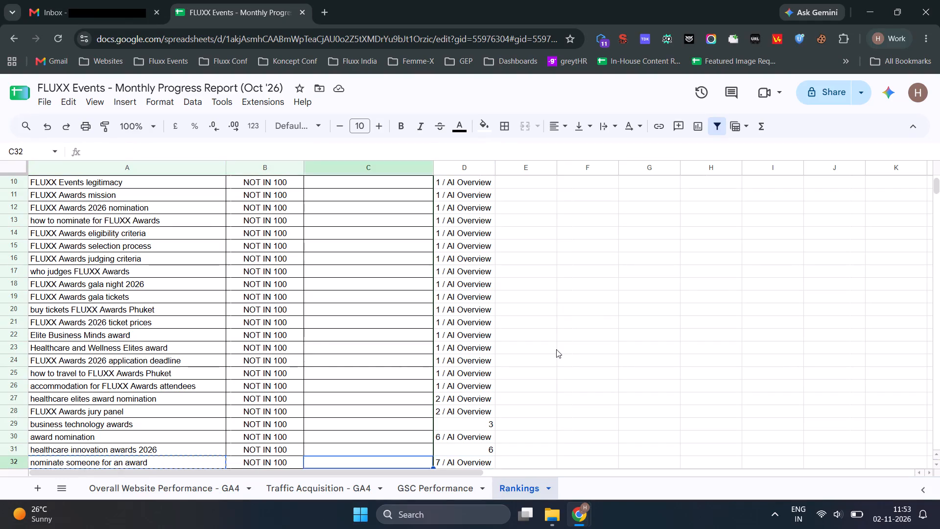
key("Left")
key("Left")
Copy the keyword "healthcare business awards" from the Rankings sheet and search Google for it in Incognito.
key("Down")
key("ctrl+c")
key("alt+Tab")
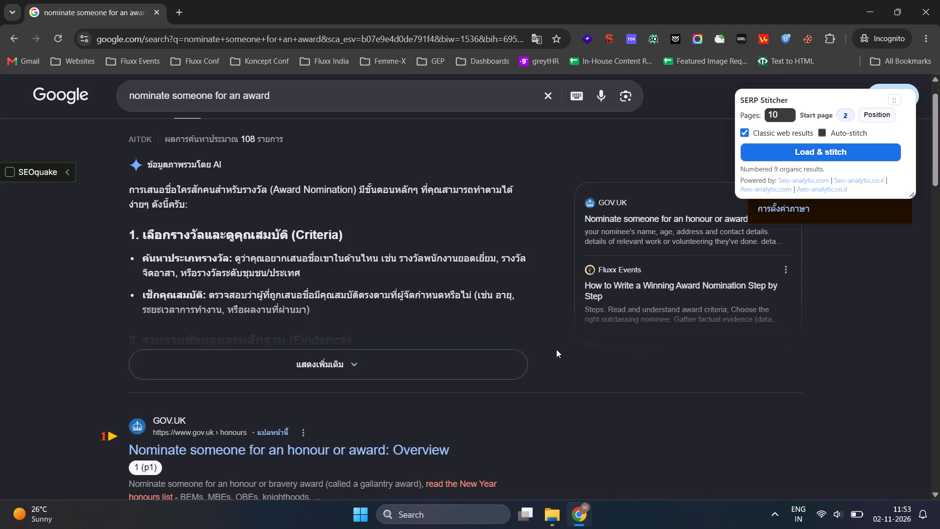
left_click(548, 97)
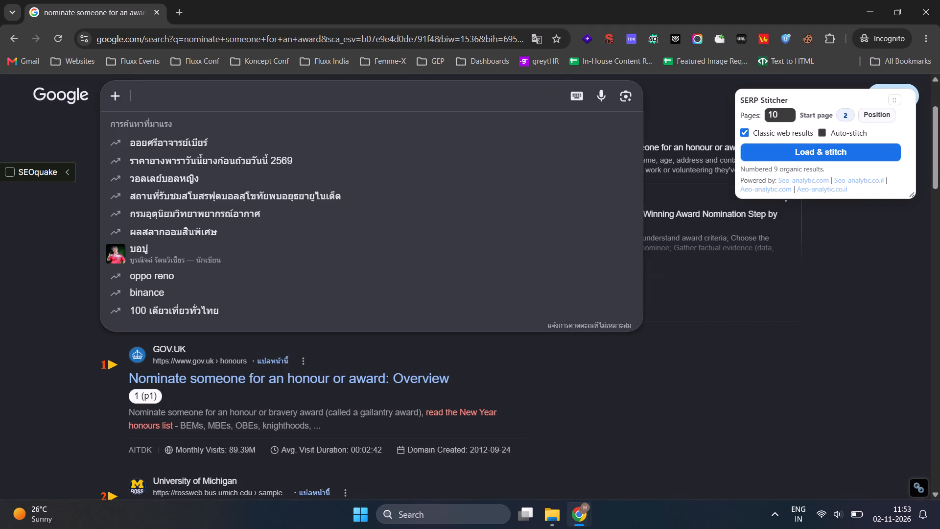
key("ctrl+v")
key("Return")
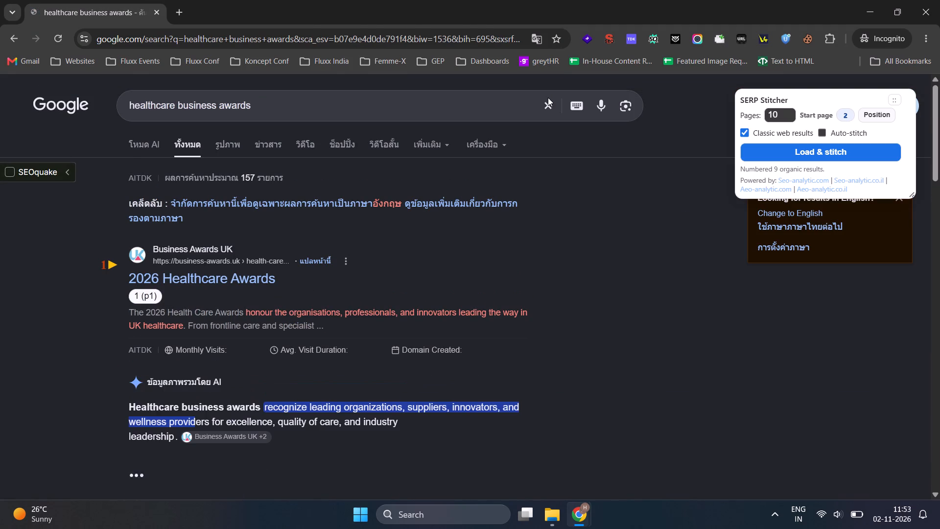
Locate Fluxx Events in the healthcare business awards organic results, then expand the AI Overview and examine its cited sources.
scroll(451, 363, "down", 7)
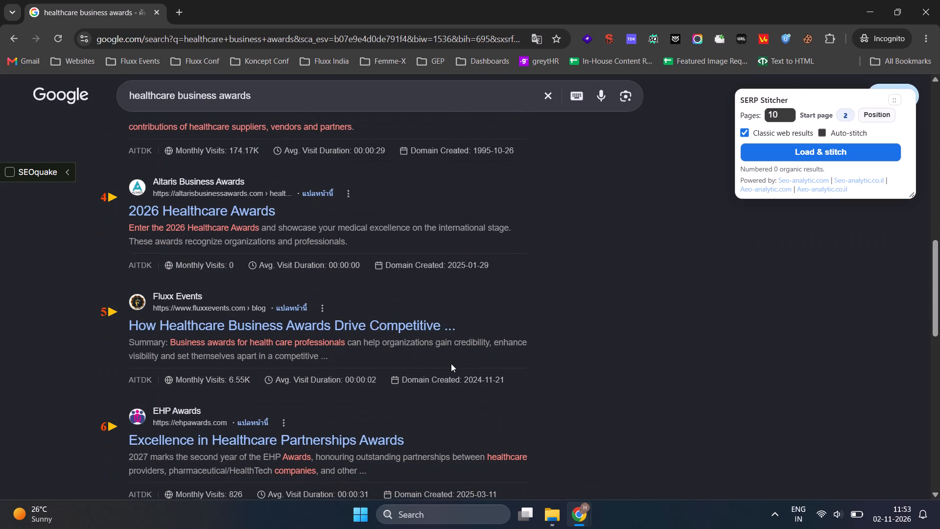
scroll(451, 363, "down", 1)
scroll(451, 363, "up", 6)
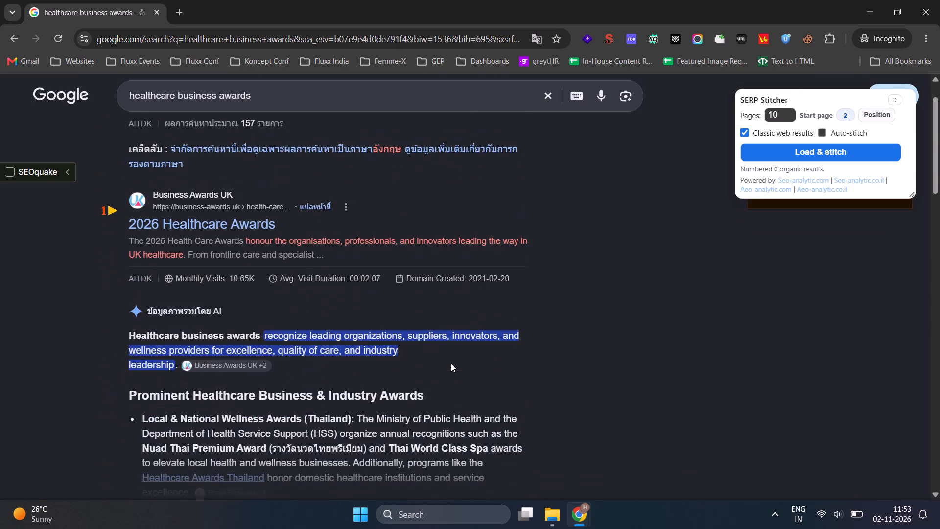
scroll(451, 363, "up", 1)
scroll(379, 415, "down", 2)
left_click(342, 378)
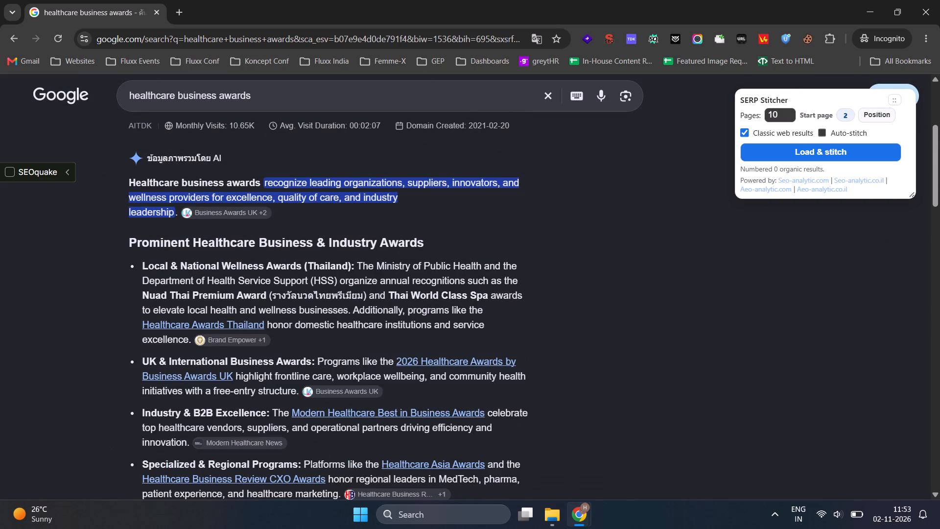
scroll(414, 398, "down", 3)
scroll(414, 398, "up", 1)
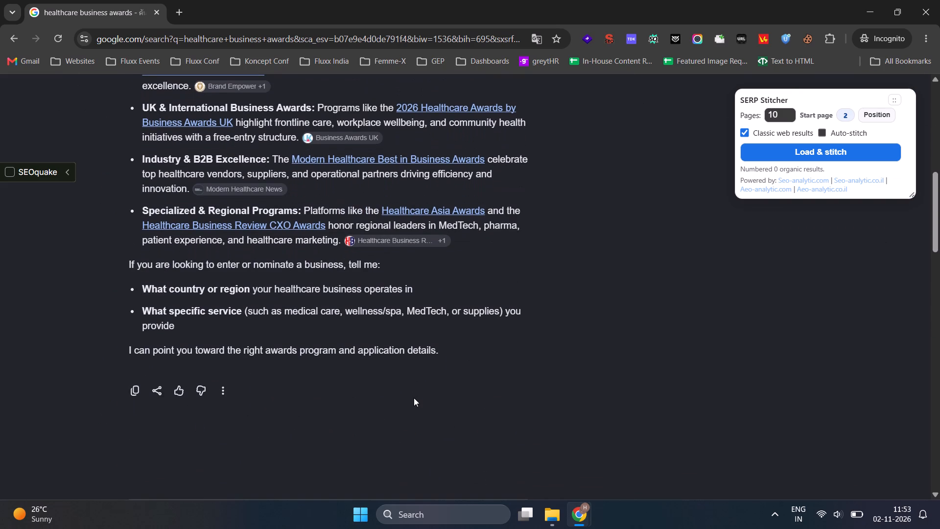
Look through the AI Overview's source cards and the organic results for healthcare business awards to locate Fluxx Events.
scroll(414, 398, "up", 1)
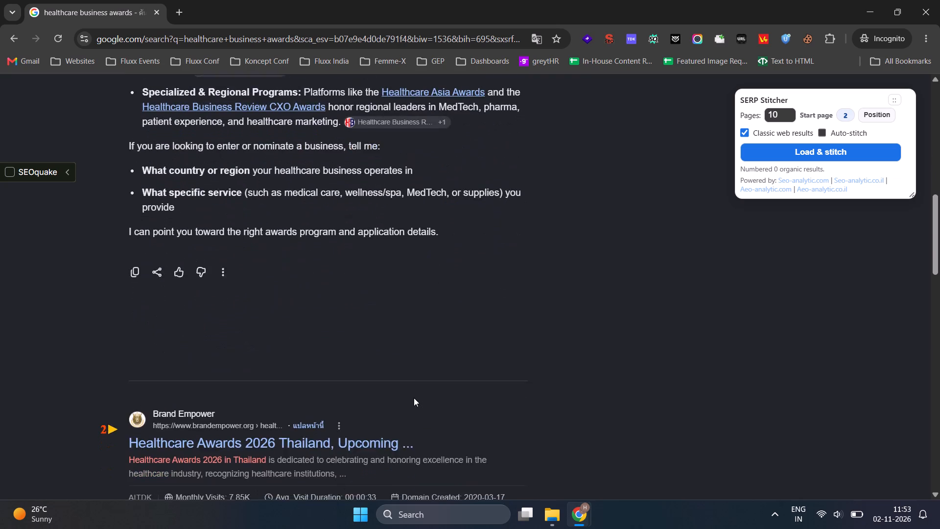
scroll(414, 398, "down", 1)
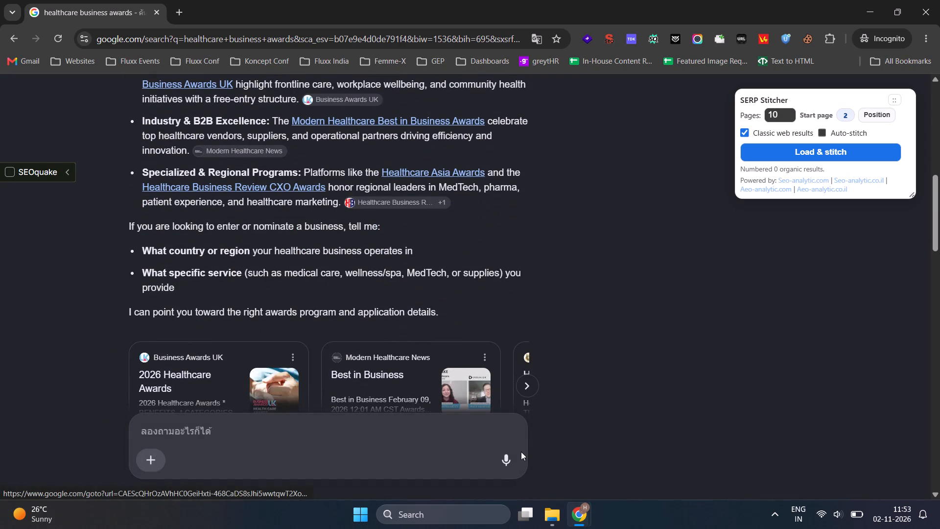
left_click(524, 383)
scroll(592, 294, "down", 1)
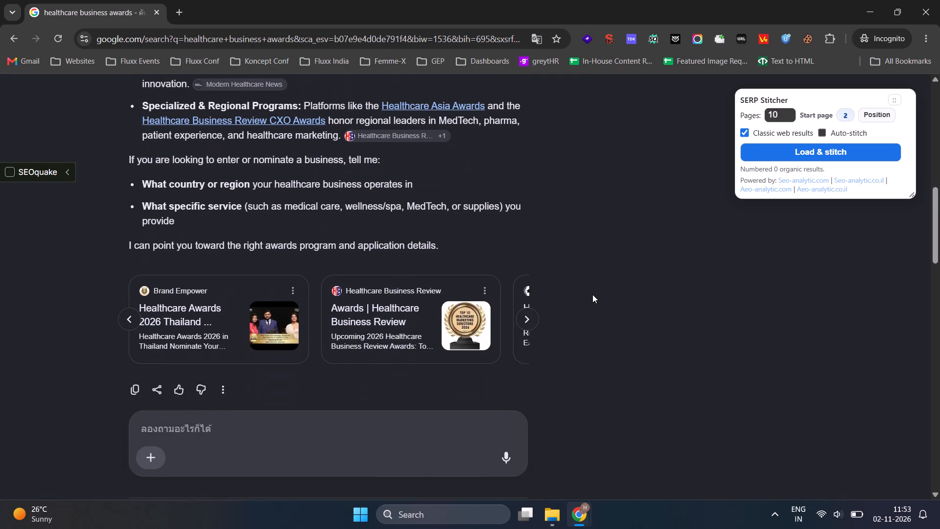
left_click(531, 325)
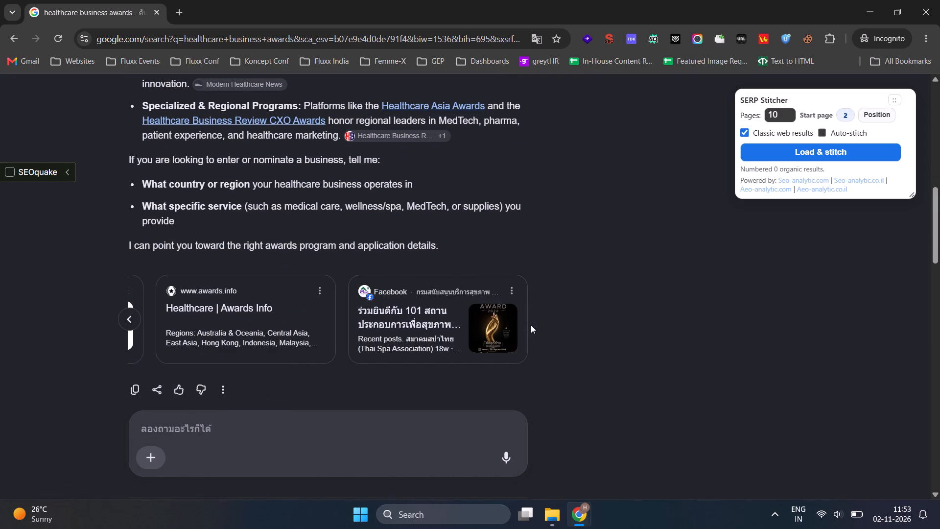
scroll(531, 325, "down", 6)
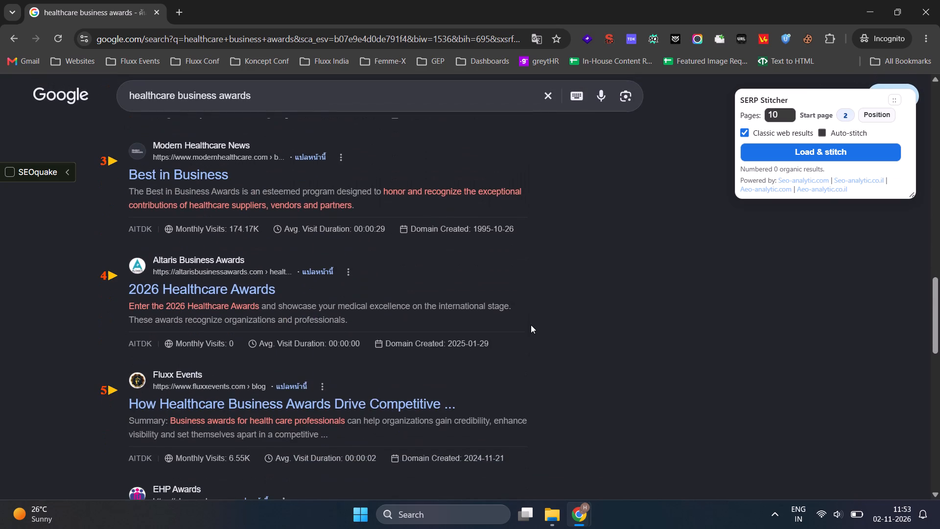
Enter 5 in column C of the healthcare business awards row and clear the position in column D.
key("alt+Tab")
key("Right")
key("Right")
key("Right")
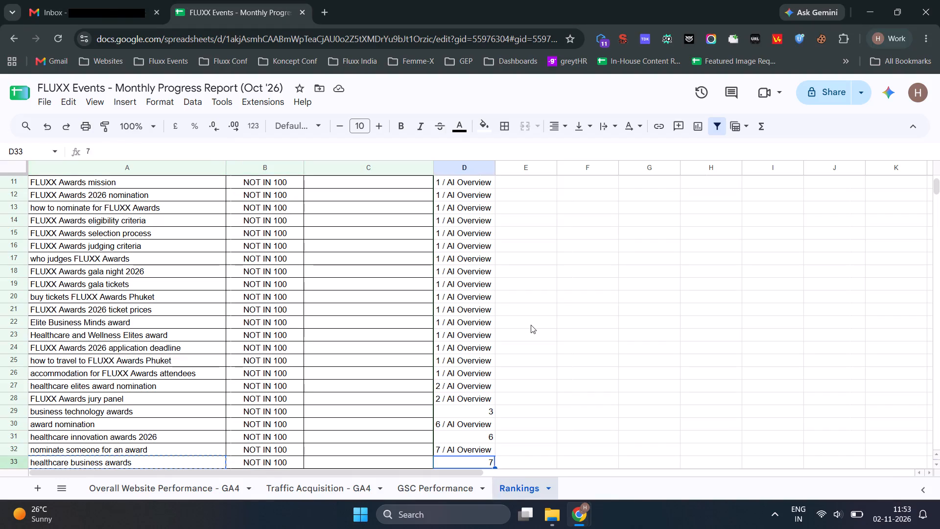
key("Left")
key("5")
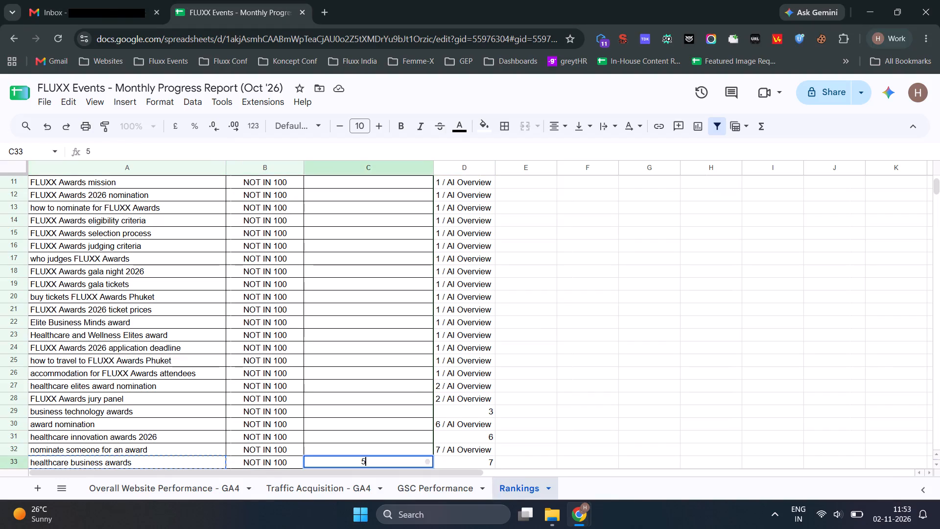
key("Right")
key("Delete")
Copy the keyword "Lifetime Achievement Award" from the Rankings sheet and search Google for it in Incognito.
key("Down")
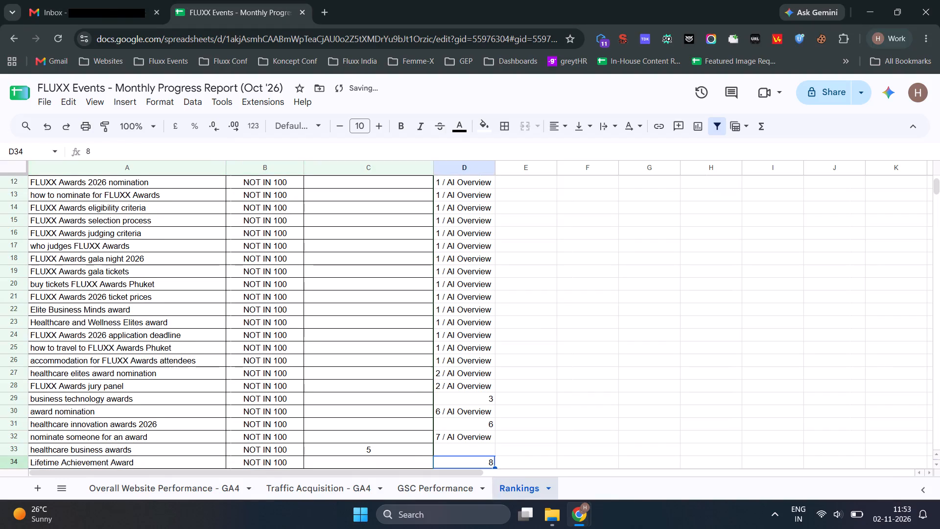
key("Left")
key("Left")
key("Left")
key("Left")
key("ctrl+c")
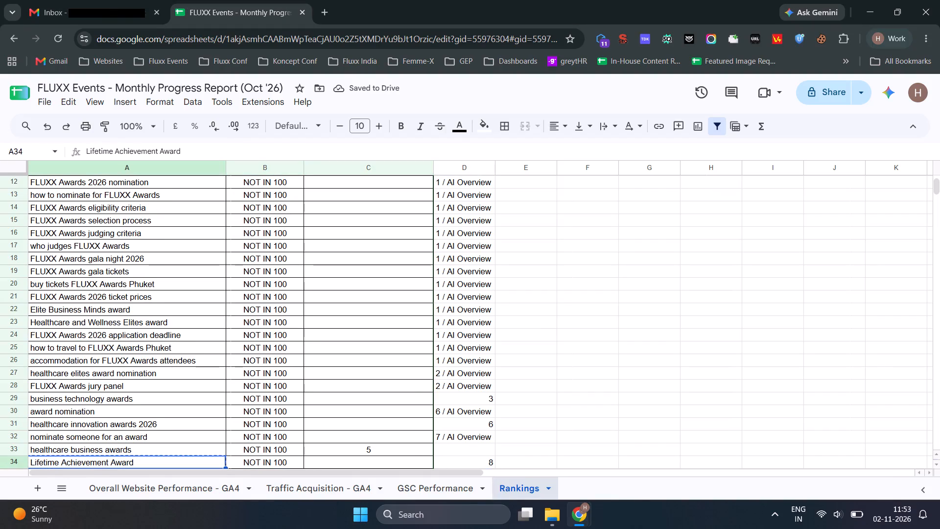
key("alt+Tab")
left_click(548, 90)
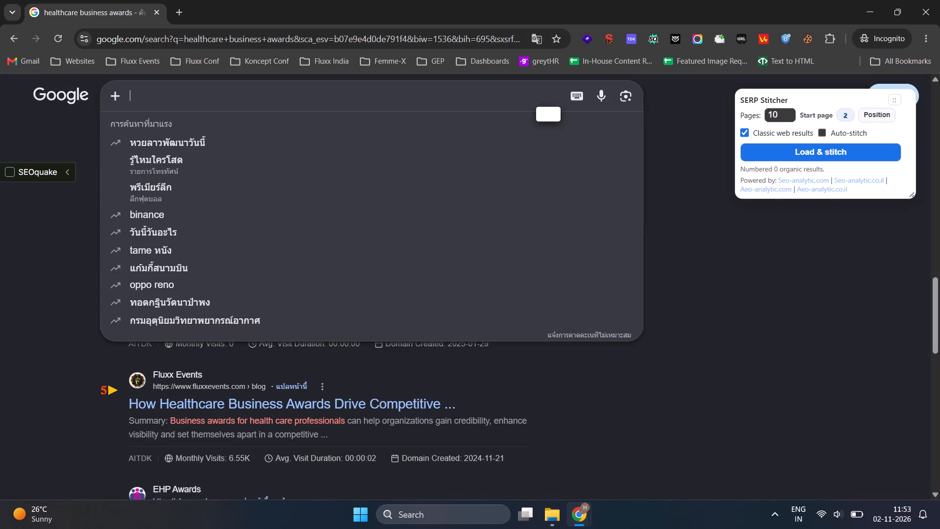
key("ctrl+v")
key("Return")
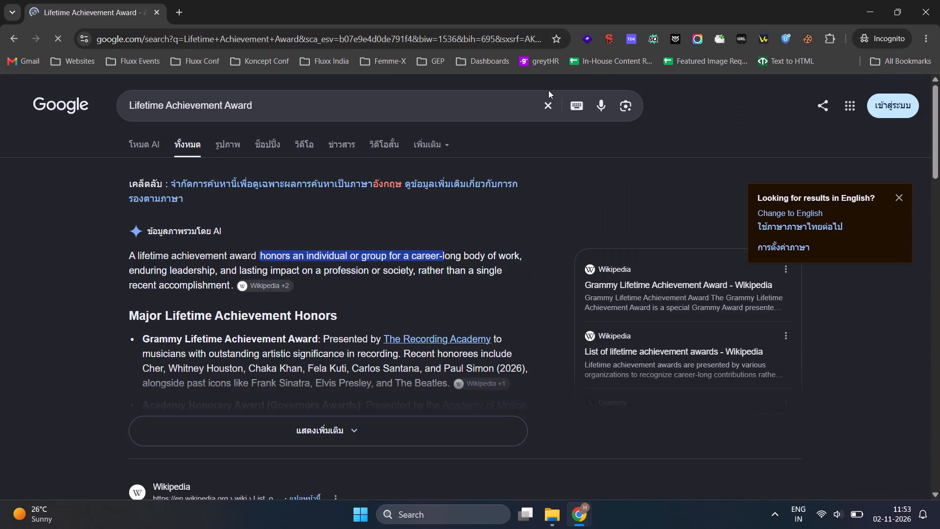
Look through the organic results and expanded AI Overview sources for Lifetime Achievement Award to locate Fluxx Events.
scroll(463, 361, "down", 3)
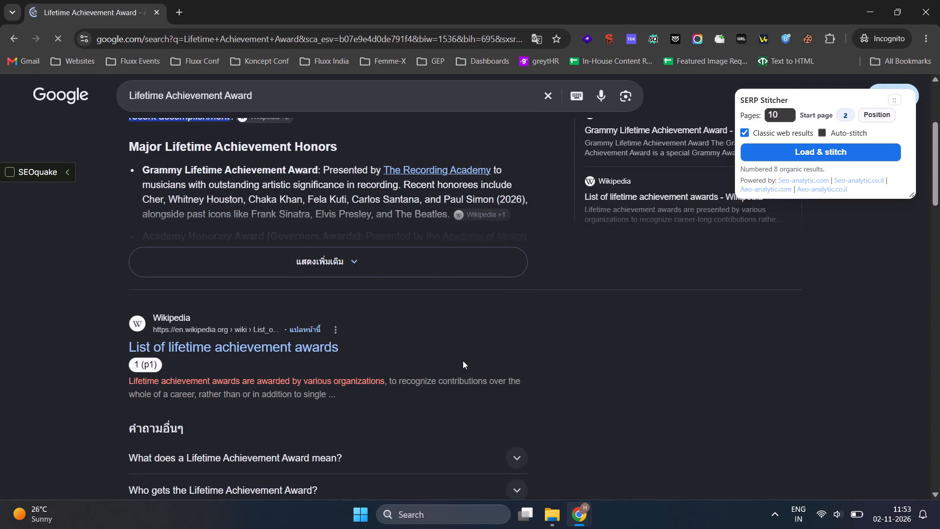
scroll(463, 361, "down", 8)
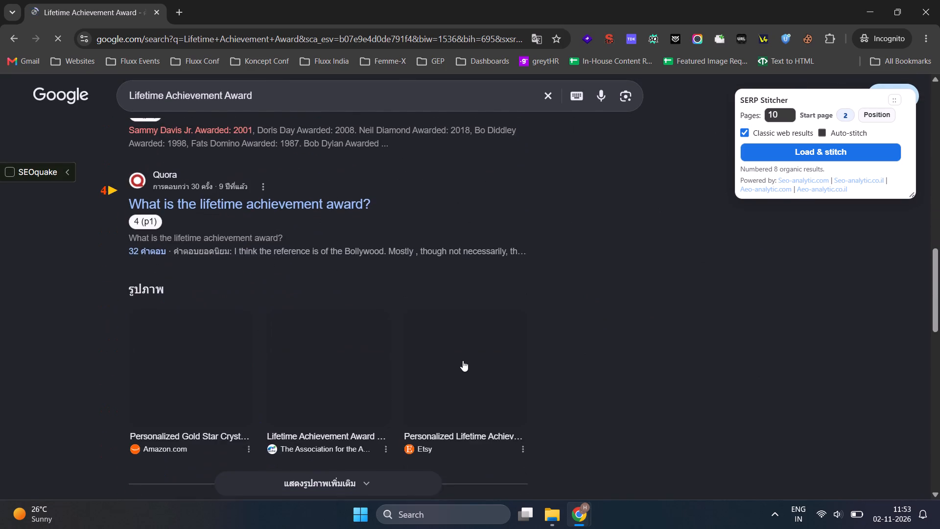
scroll(463, 361, "down", 2)
scroll(463, 361, "up", 10)
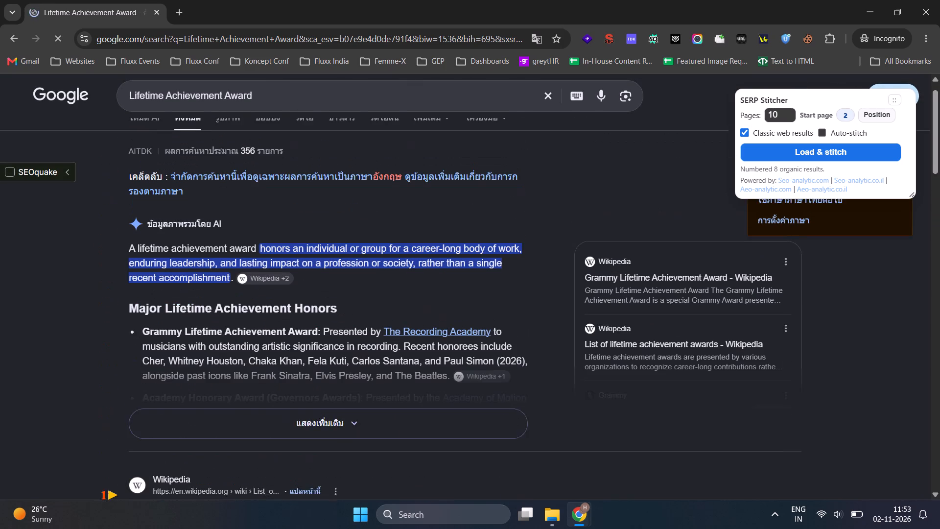
left_click(387, 437)
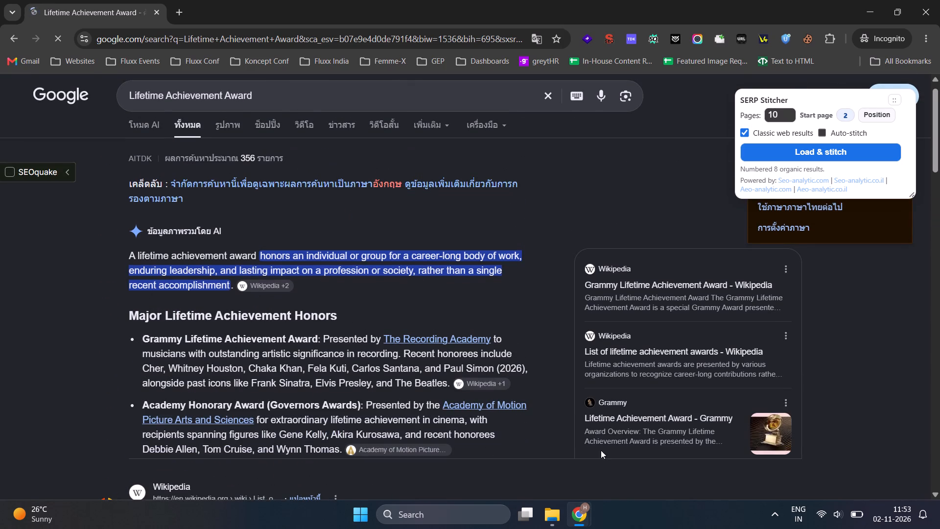
left_click(657, 484)
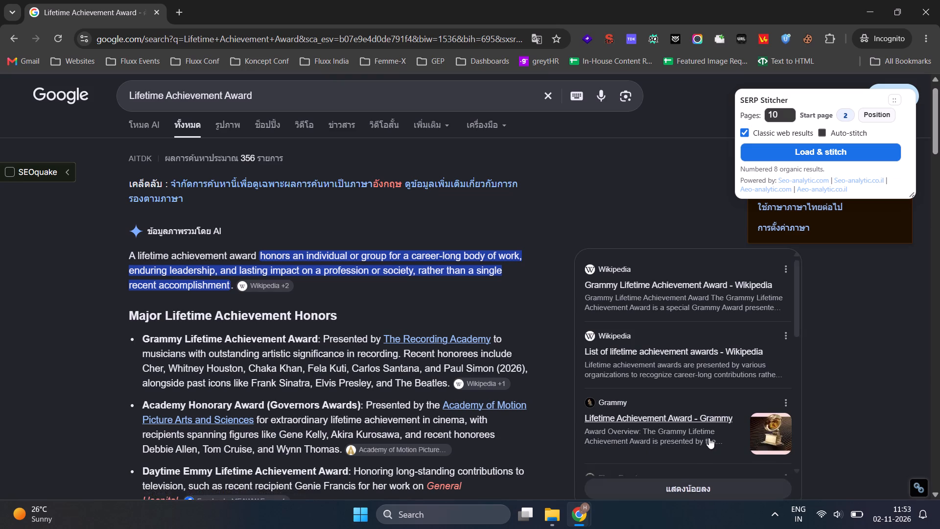
scroll(709, 438, "down", 4)
Copy the "6 / AI Overview" entry from the award nomination row of the Rankings sheet.
key("alt+Tab")
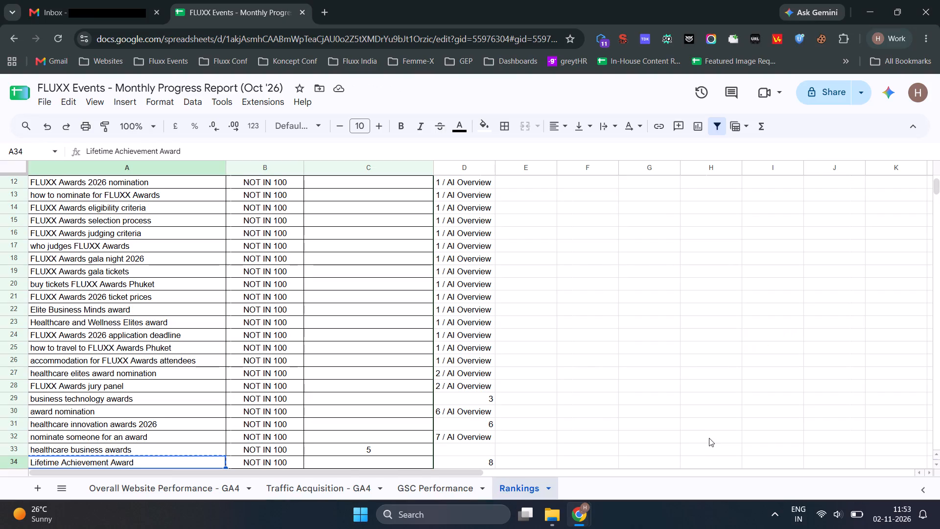
key("Right")
key("Right")
key("Right")
key("Up")
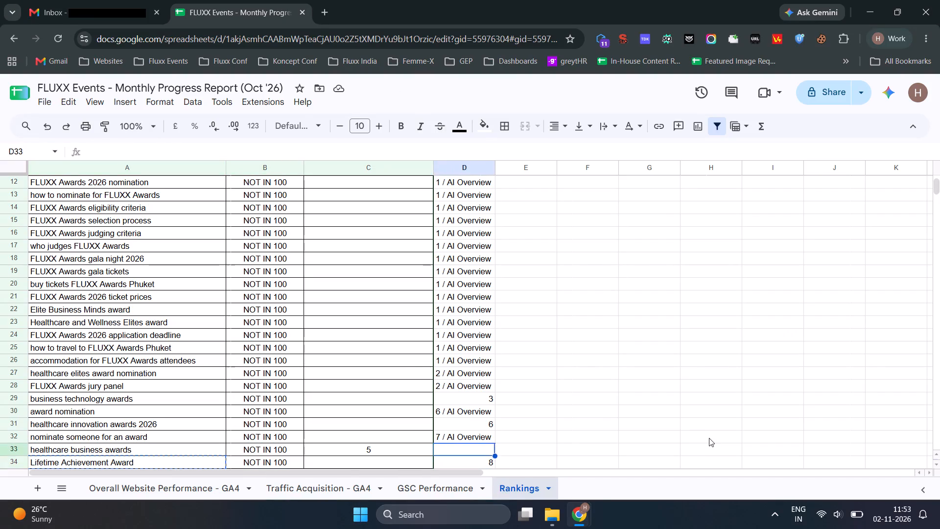
key("Up")
key("Up")
key("Up")
key("ctrl+c")
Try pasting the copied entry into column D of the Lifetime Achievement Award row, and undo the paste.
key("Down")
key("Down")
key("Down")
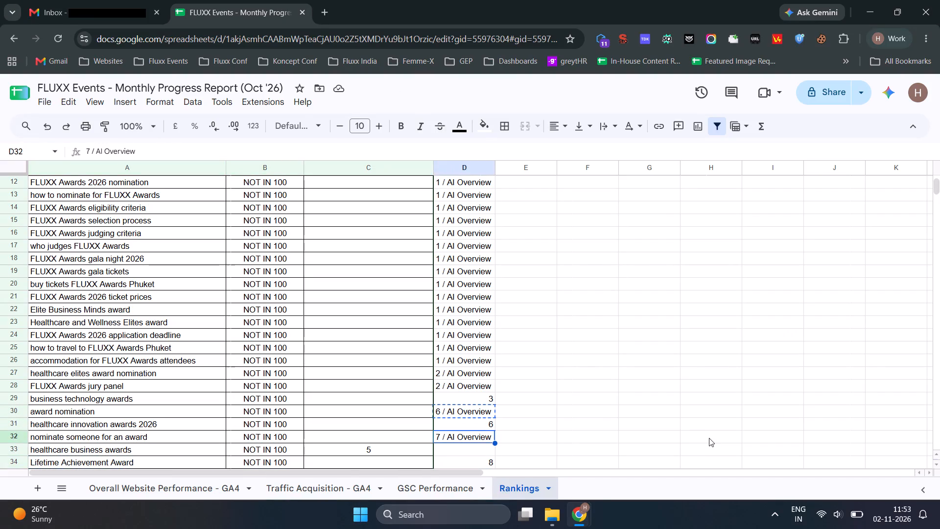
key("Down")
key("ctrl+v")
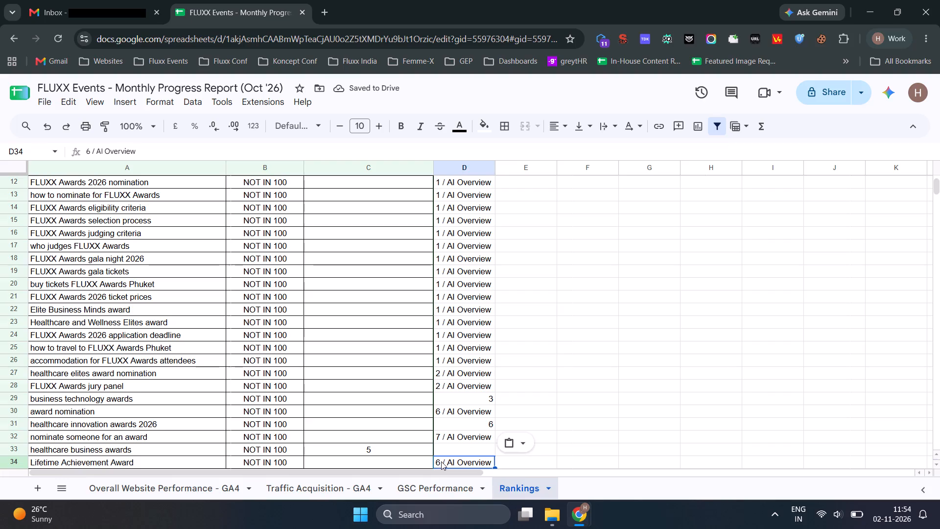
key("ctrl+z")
Paste the copied entry without formatting into column C of the Lifetime Achievement Award row and edit it to "5 / AI Overview".
left_click(379, 465)
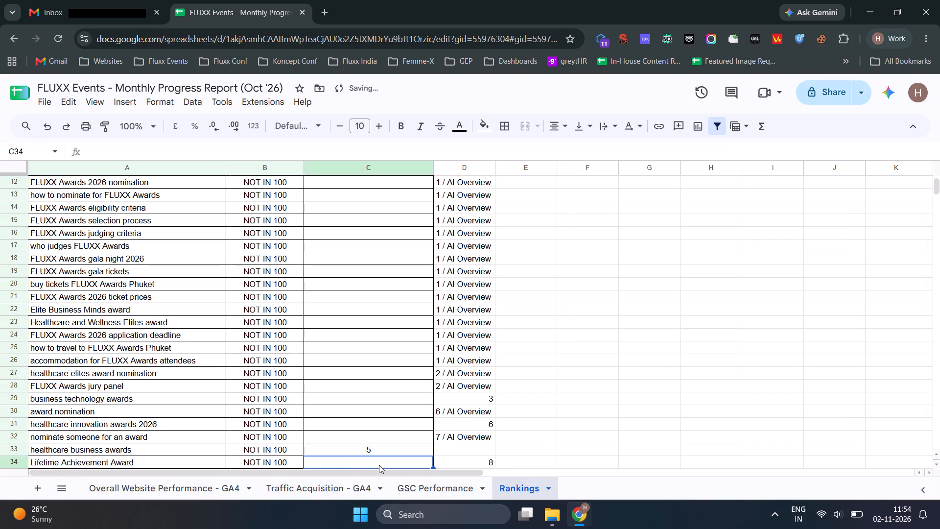
key("ctrl+shift+v")
triple_click(345, 463)
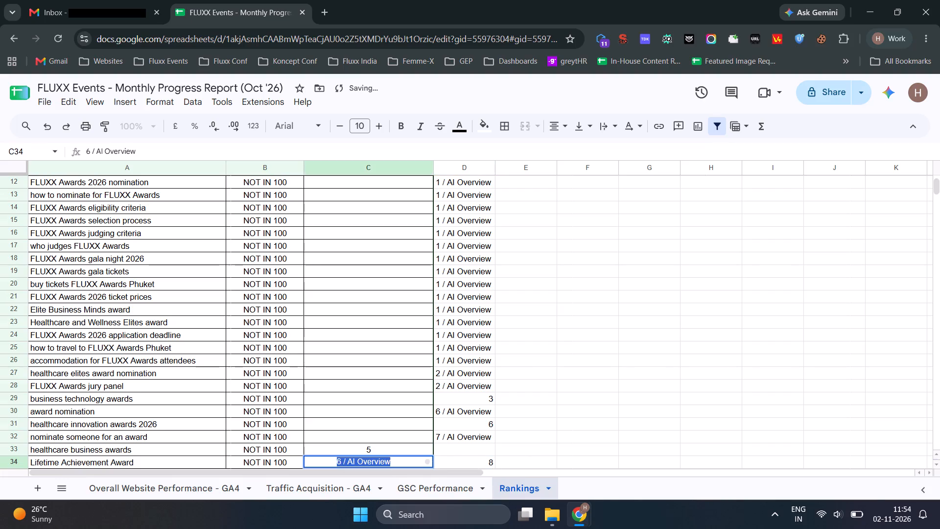
left_click(345, 463)
key("Left")
key("Left")
key("BackSpace")
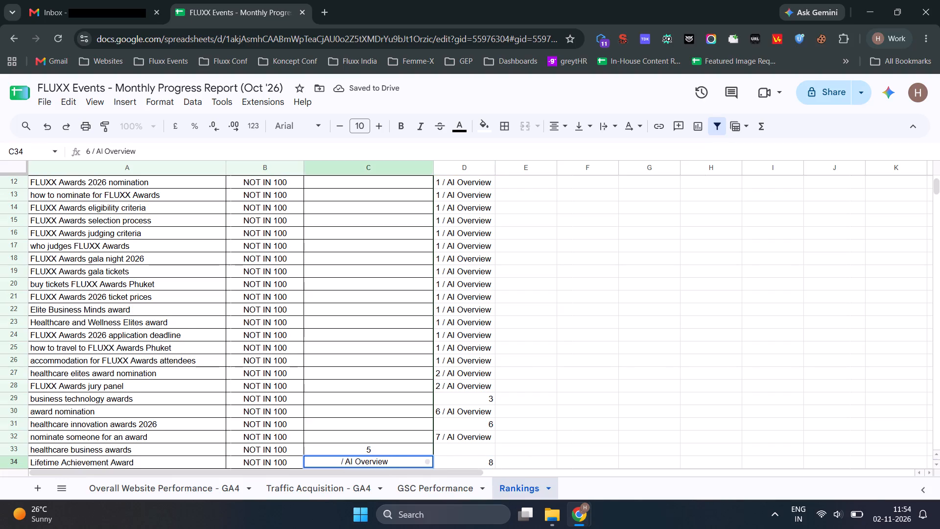
key("5")
key("Return")
Copy the keyword "wellness innovator award" from the Rankings sheet and search Google for it in Incognito.
key("Left")
key("Left")
key("Left")
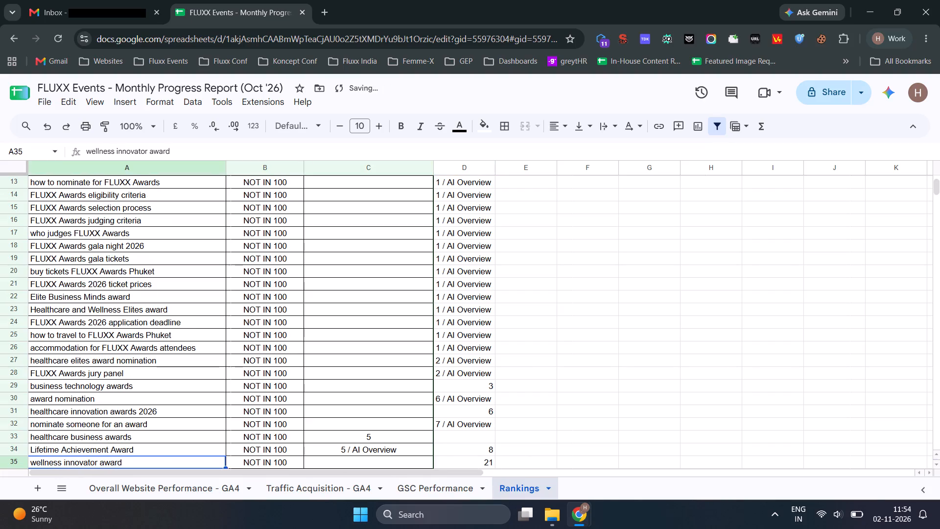
key("ctrl+c")
key("alt+Tab")
left_click(534, 101)
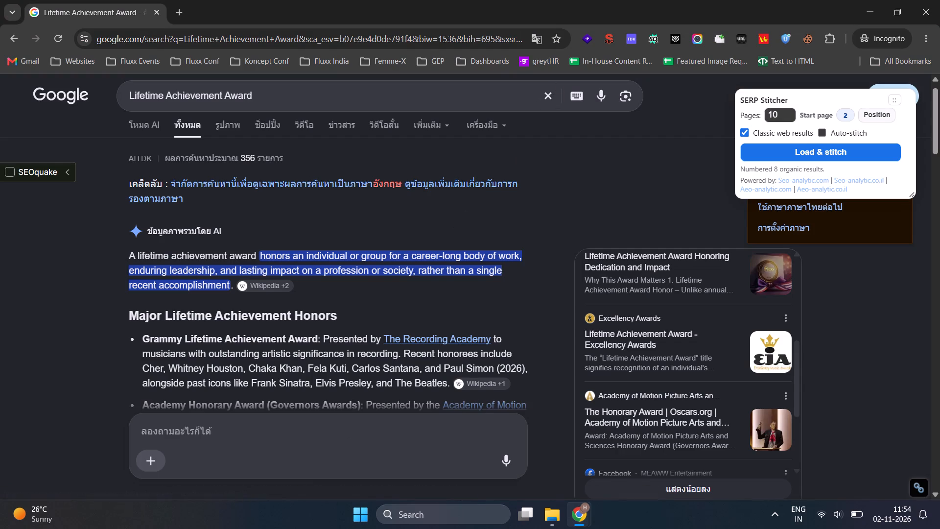
key("ctrl+a")
key("ctrl+v")
key("Return")
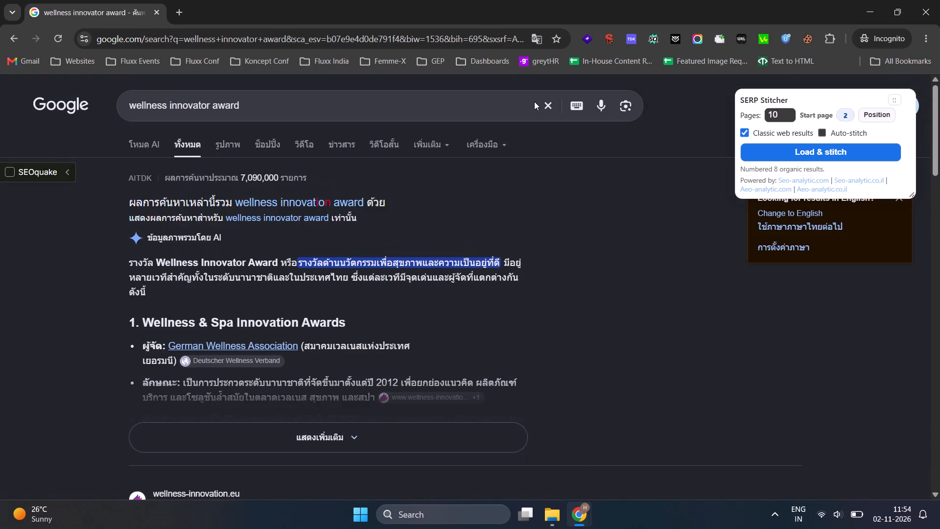
Load and stitch 10 result pages for wellness innovator award with SERP Stitcher and find fluxxevents.com in them.
key("ctrl+f")
key("Return")
key("Return")
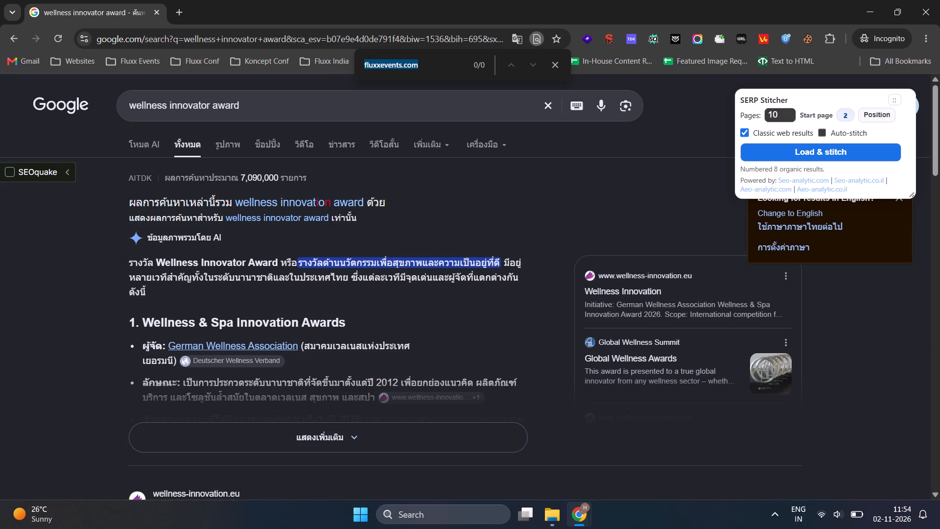
key("Return")
left_click(844, 151)
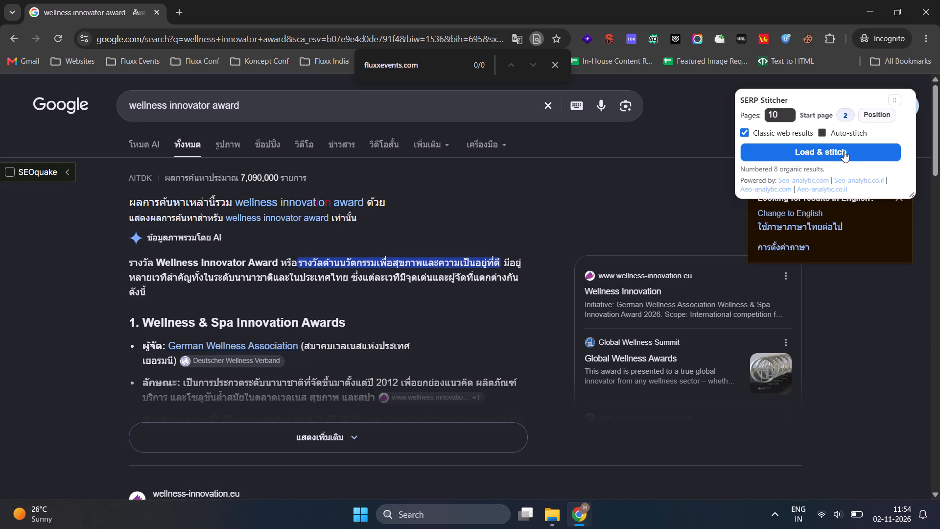
left_click(645, 0)
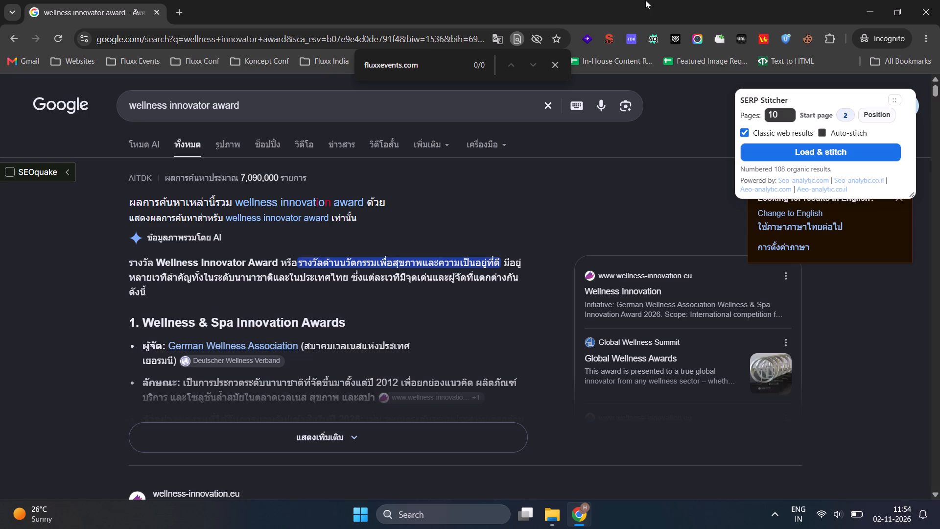
key("ctrl+f")
key("Return")
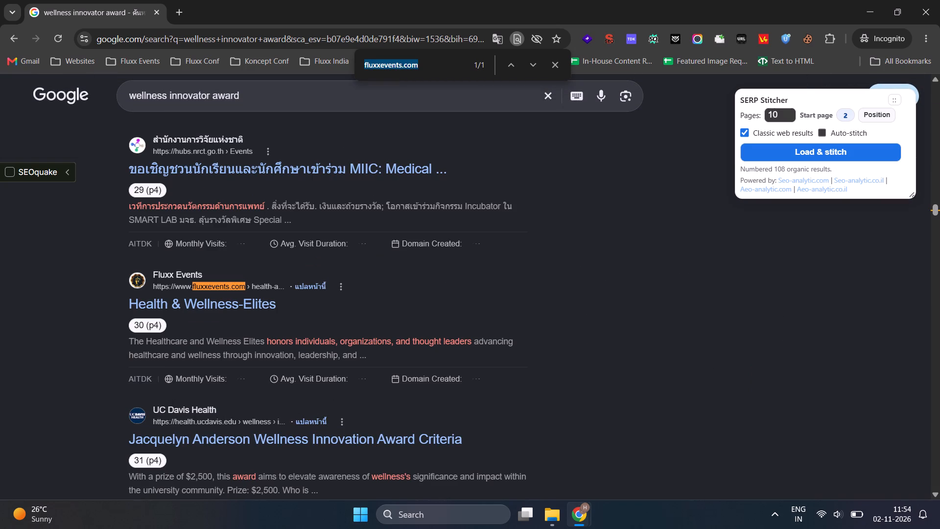
Expand the AI Overview and its full source list for wellness innovator award and check them for Fluxx Events.
scroll(691, 280, "up", 1)
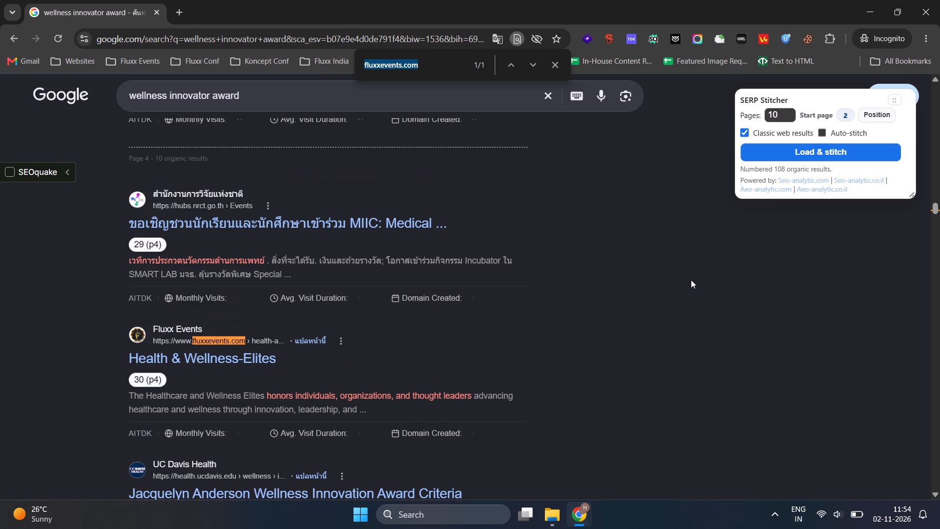
scroll(691, 280, "up", 11)
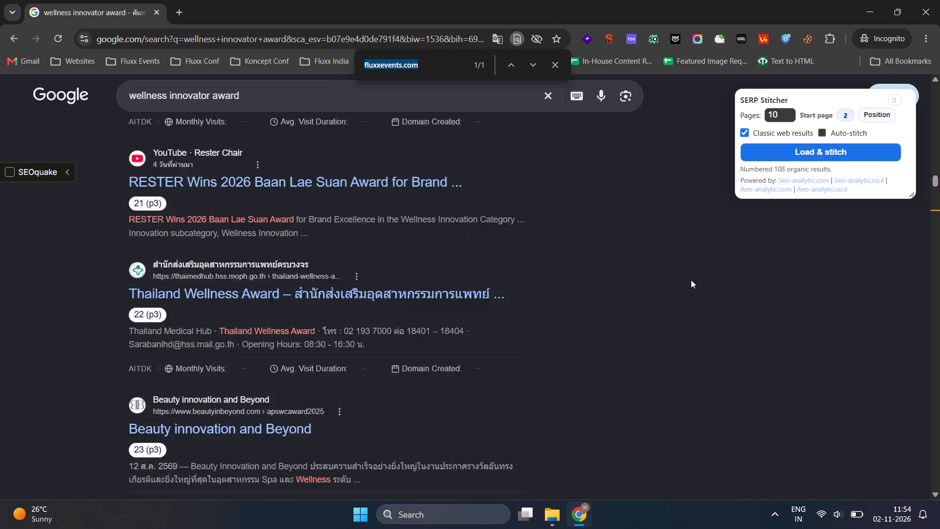
scroll(691, 280, "up", 20)
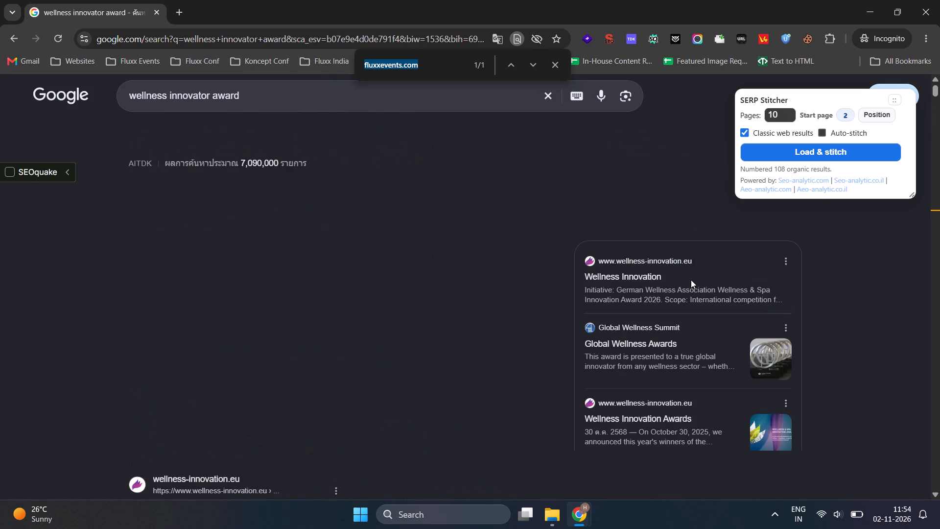
scroll(691, 280, "down", 2)
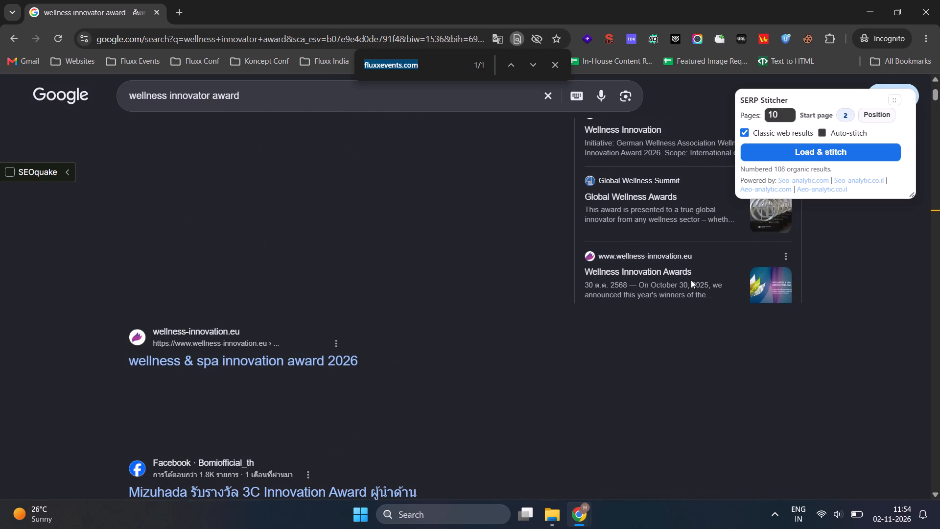
scroll(535, 326, "up", 7)
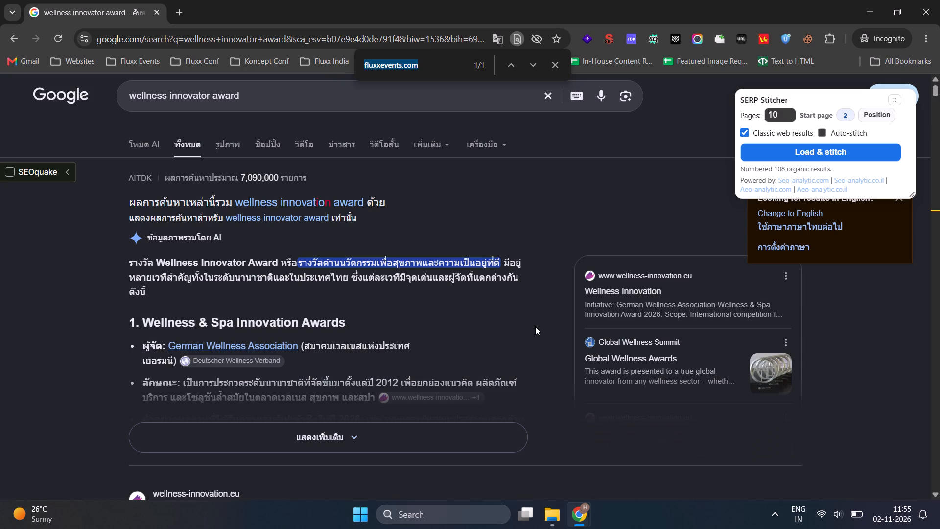
scroll(535, 326, "down", 1)
left_click(431, 337)
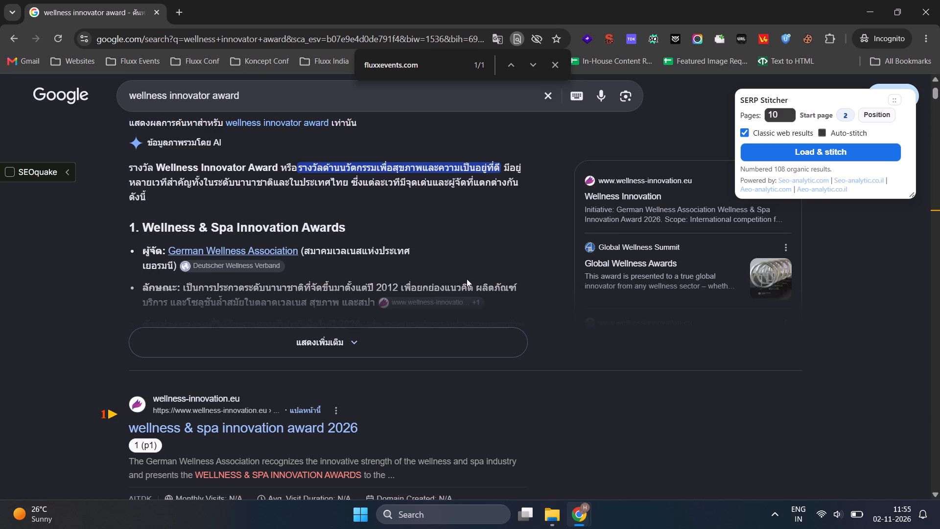
left_click(380, 335)
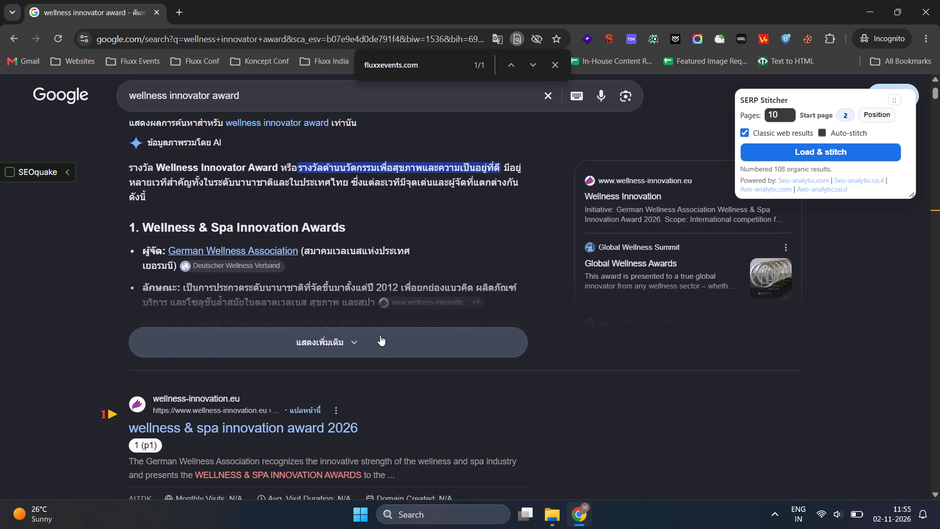
left_click(652, 404)
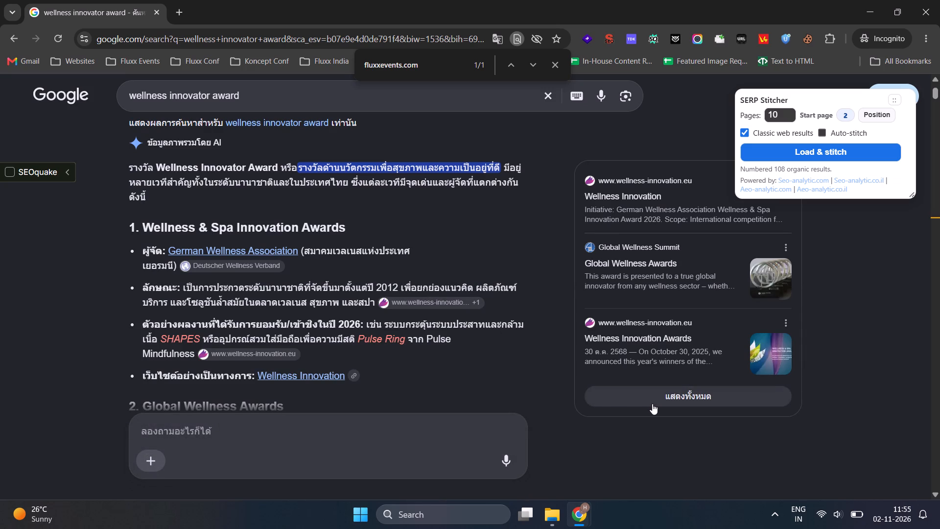
scroll(658, 289, "down", 6)
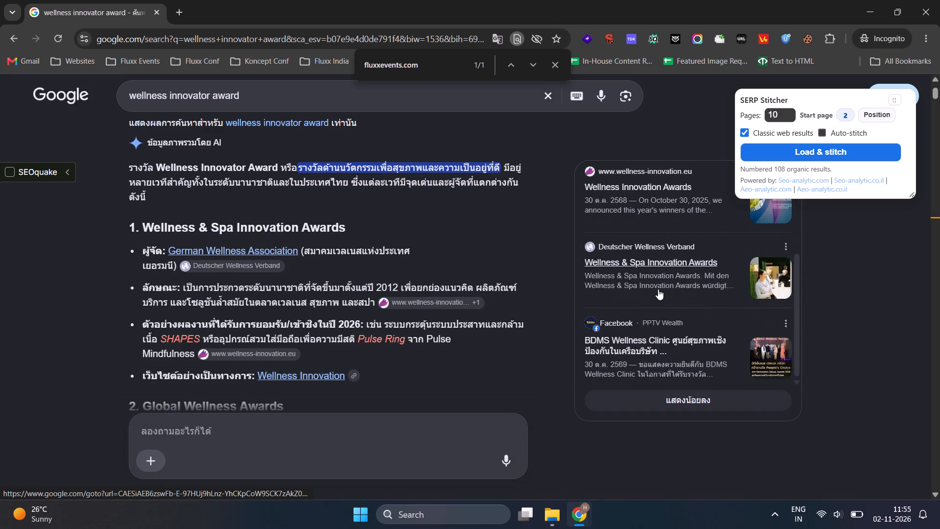
scroll(519, 368, "down", 6)
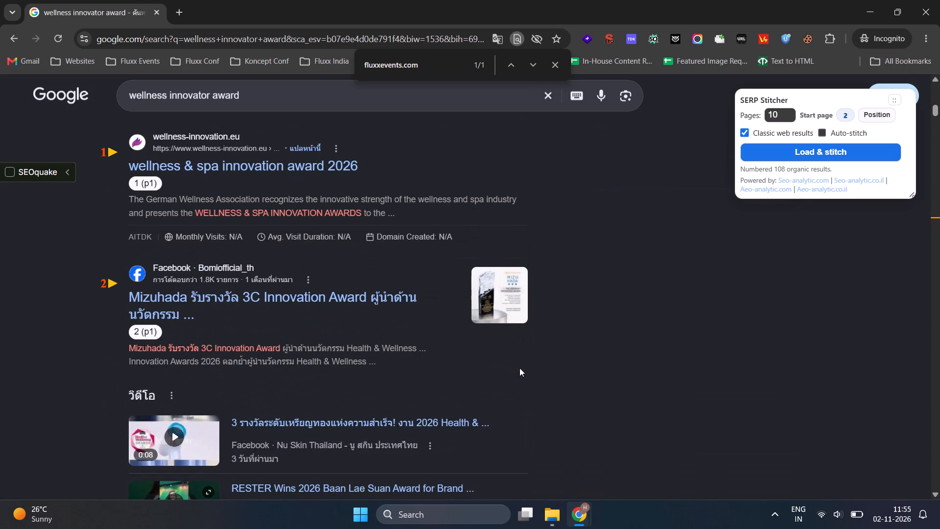
Find fluxxevents.com again in the stitched wellness innovator award results and check its numbered position.
key("ctrl+f")
key("Return")
left_click(427, 68)
key("Return")
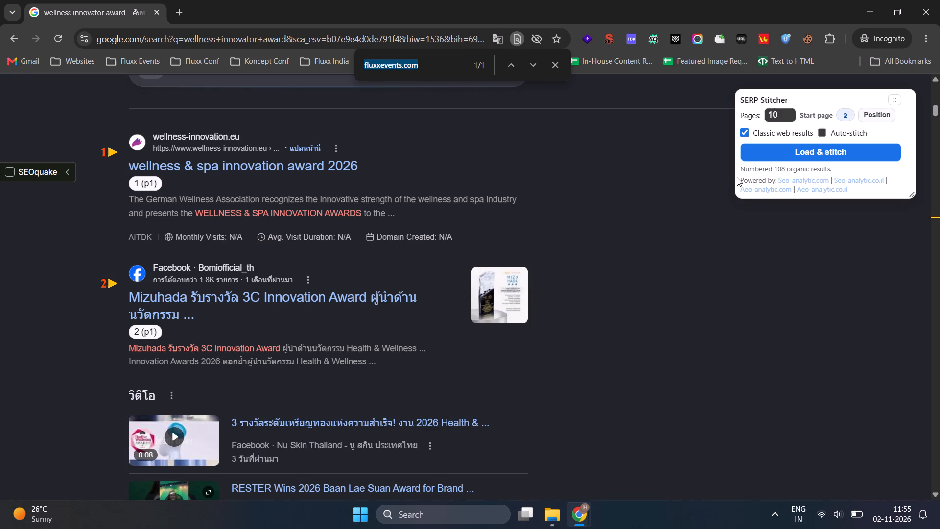
key("Return")
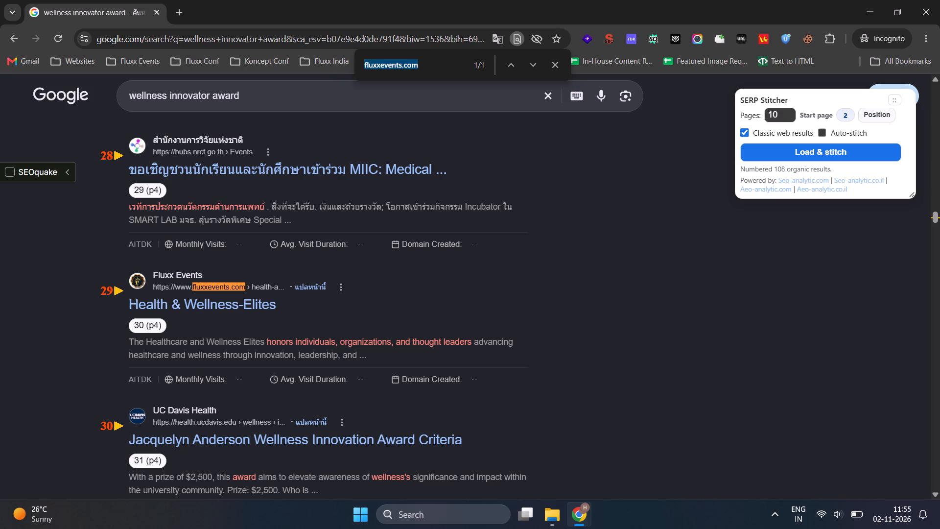
scroll(736, 219, "up", 20)
scroll(736, 219, "up", 6)
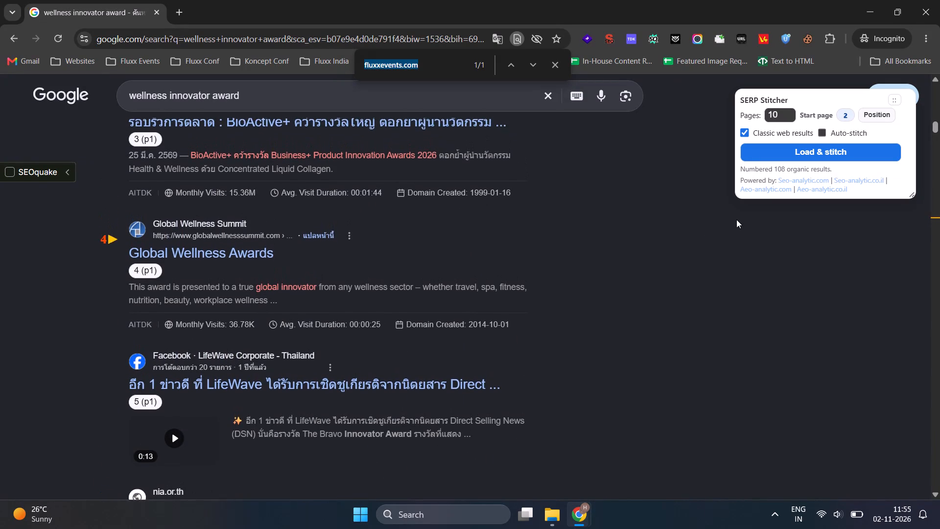
scroll(736, 219, "down", 1)
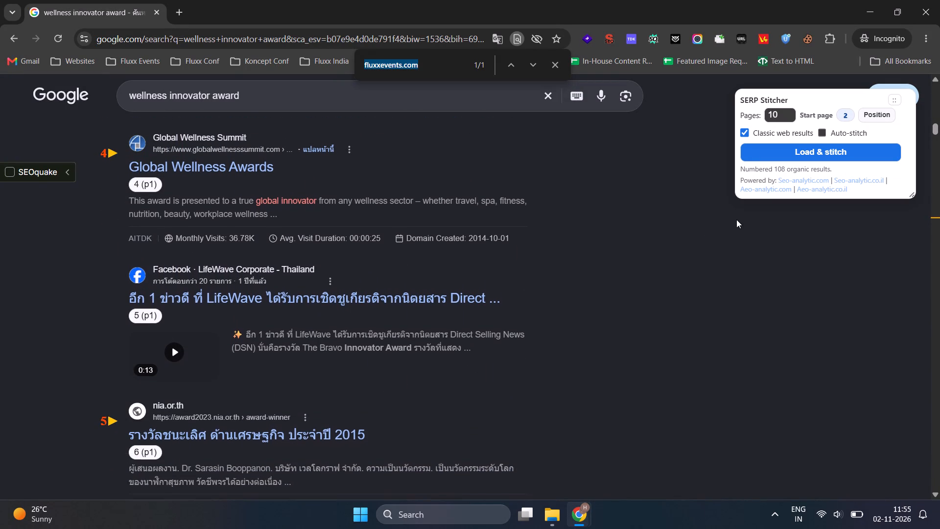
scroll(736, 219, "down", 1)
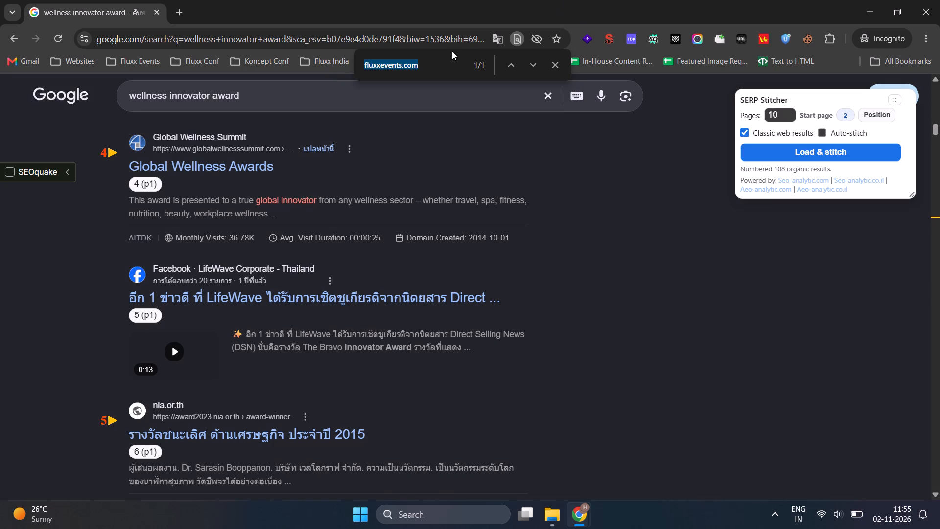
left_click(440, 68)
key("Return")
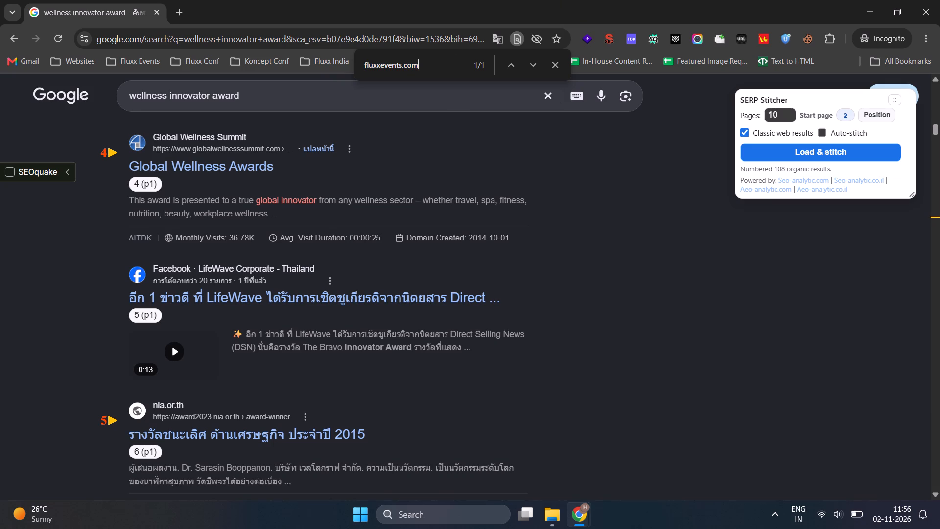
key("ctrl+f")
key("Return")
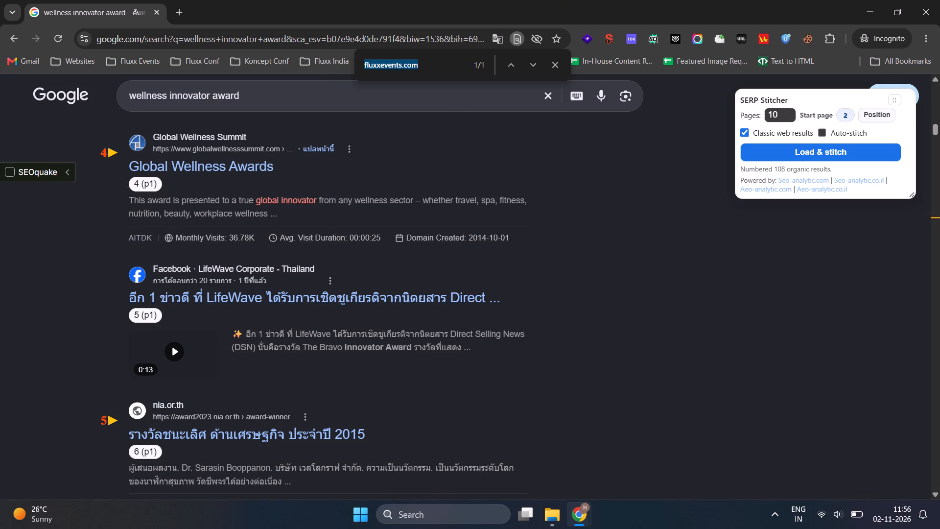
Switch to the Rankings sheet and enter 30 in column C of the wellness innovator award row.
key("alt+Tab")
left_click(468, 261)
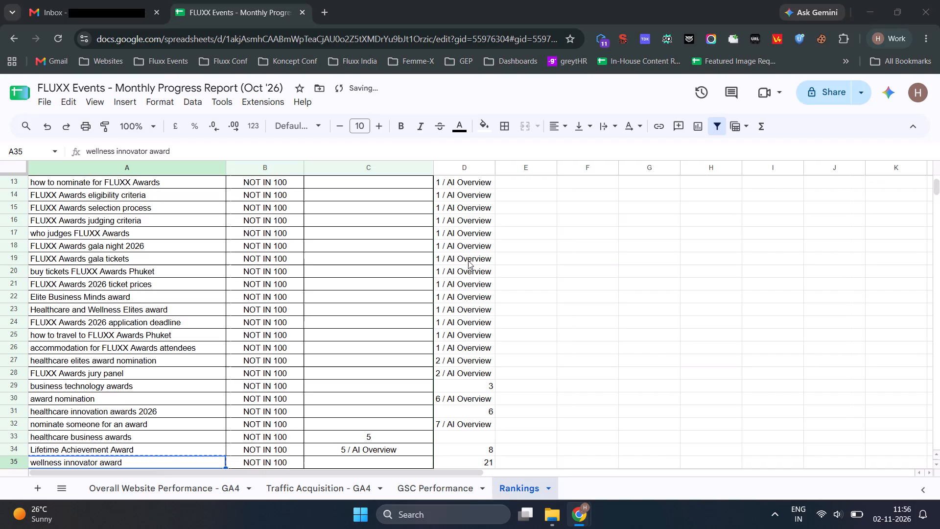
key("Right")
key("Right")
key("Right")
key("Left")
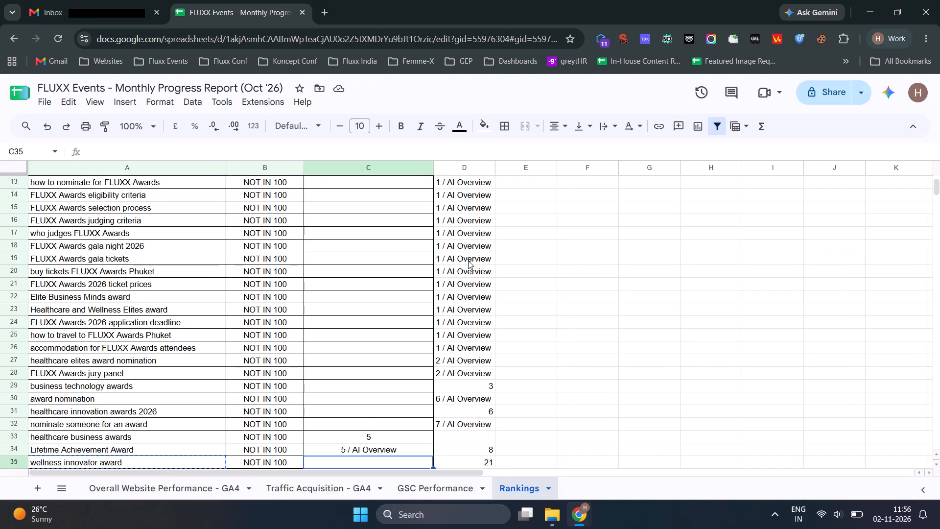
type("30")
key("Return")
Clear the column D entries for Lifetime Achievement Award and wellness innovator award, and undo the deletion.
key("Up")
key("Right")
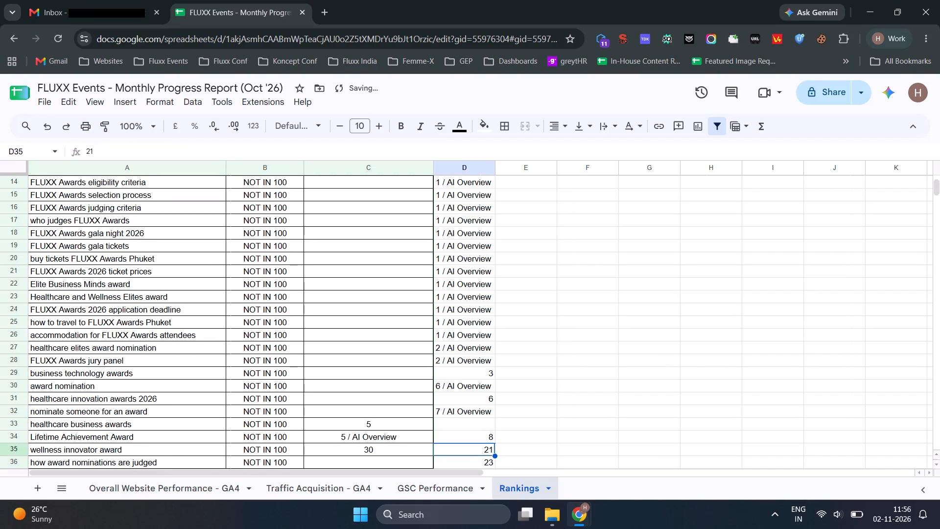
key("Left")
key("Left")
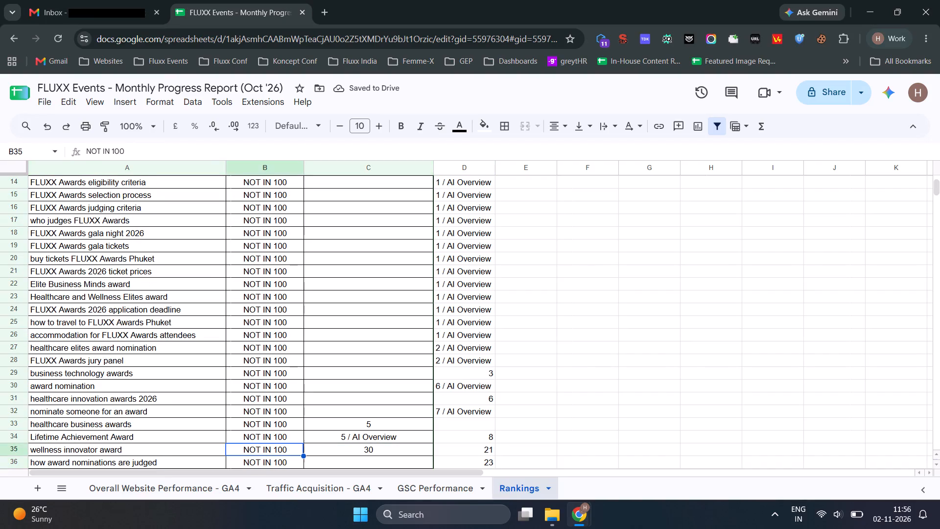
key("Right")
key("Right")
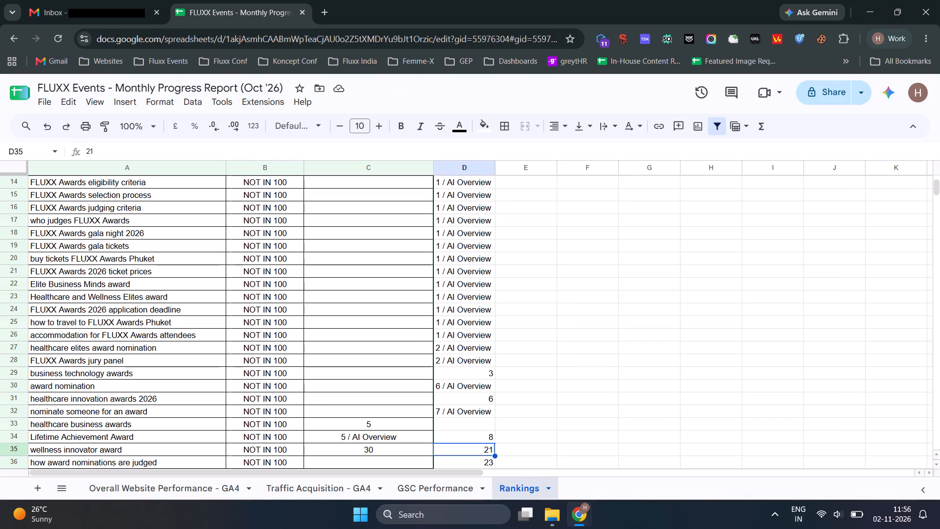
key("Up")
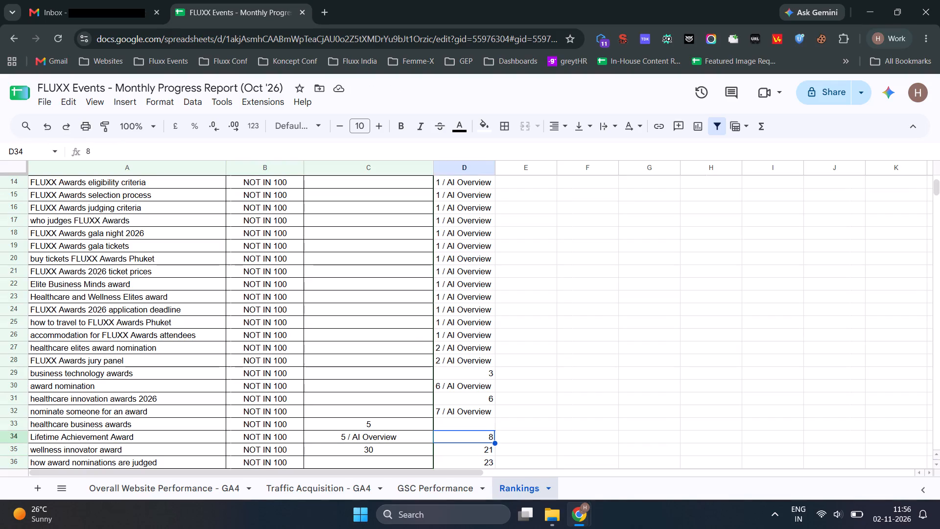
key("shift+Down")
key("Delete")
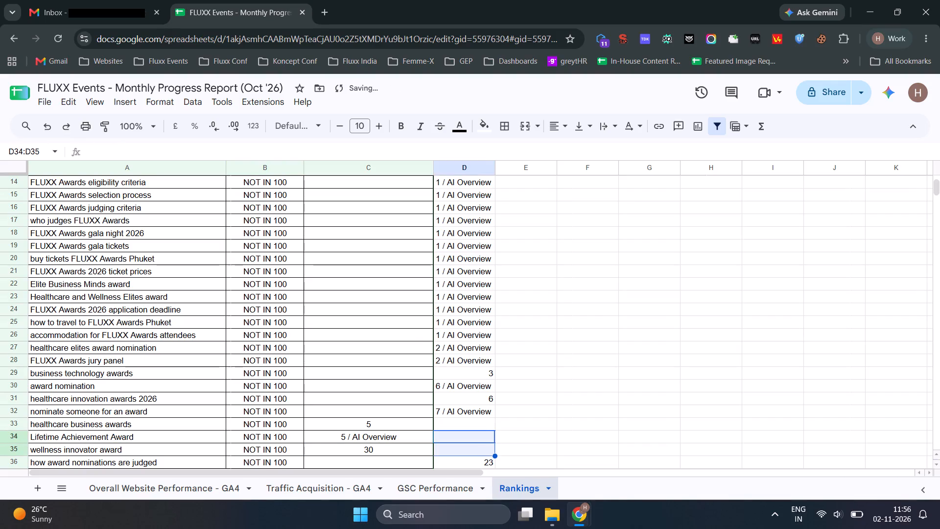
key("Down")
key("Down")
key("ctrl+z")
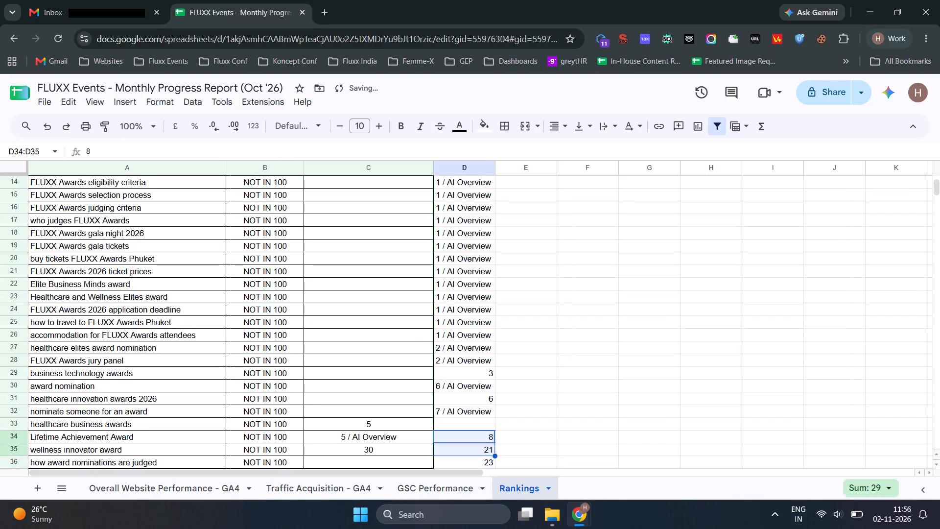
Copy the keyword "how award nominations are judged" from the Rankings sheet and search Google for it in Incognito.
key("Down")
key("Down")
key("Left")
key("Left")
key("Left")
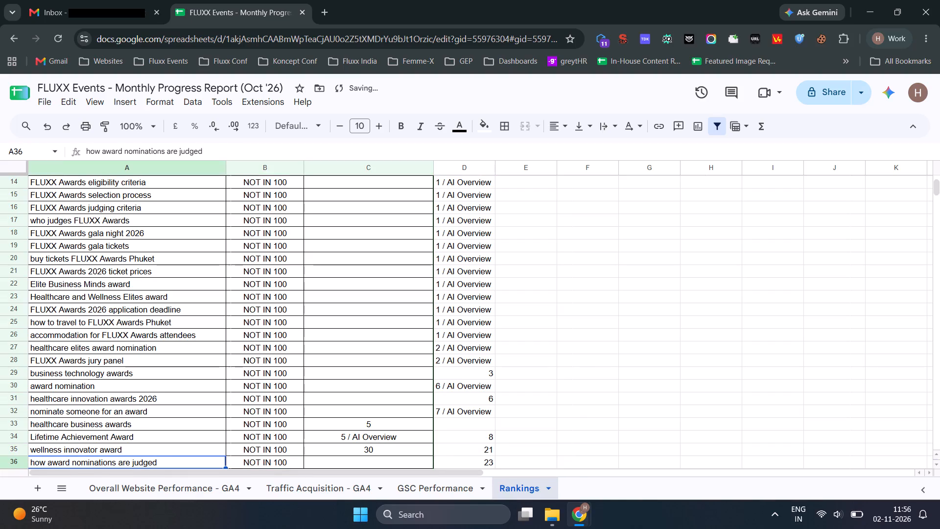
key("ctrl+c")
key("alt+Tab")
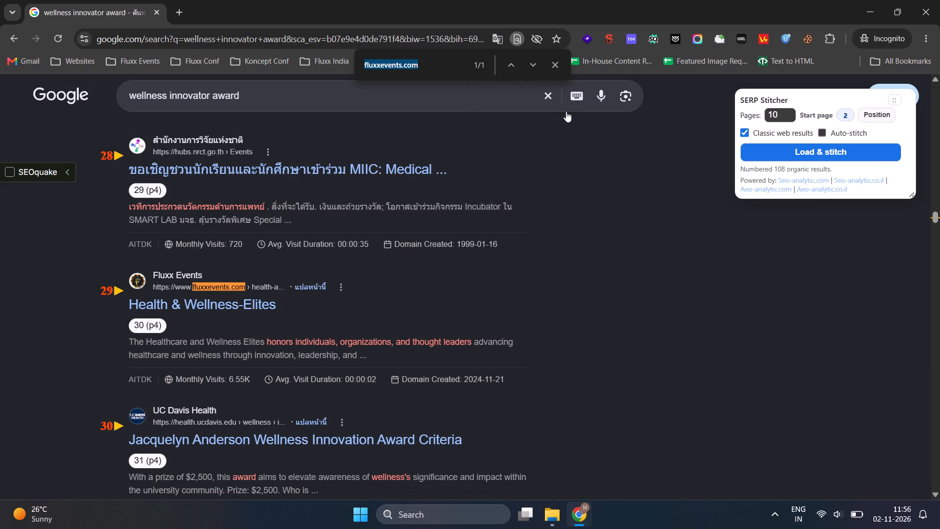
left_click(545, 97)
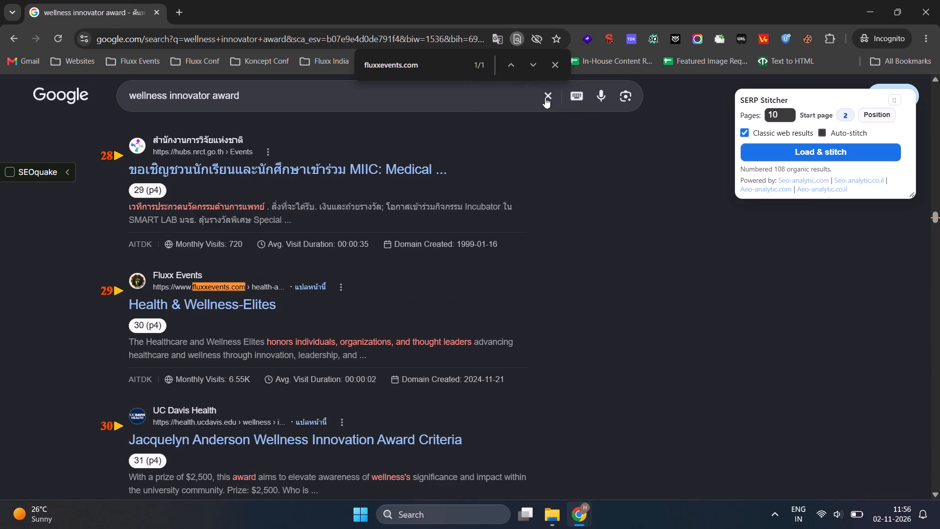
key("ctrl+v")
key("Return")
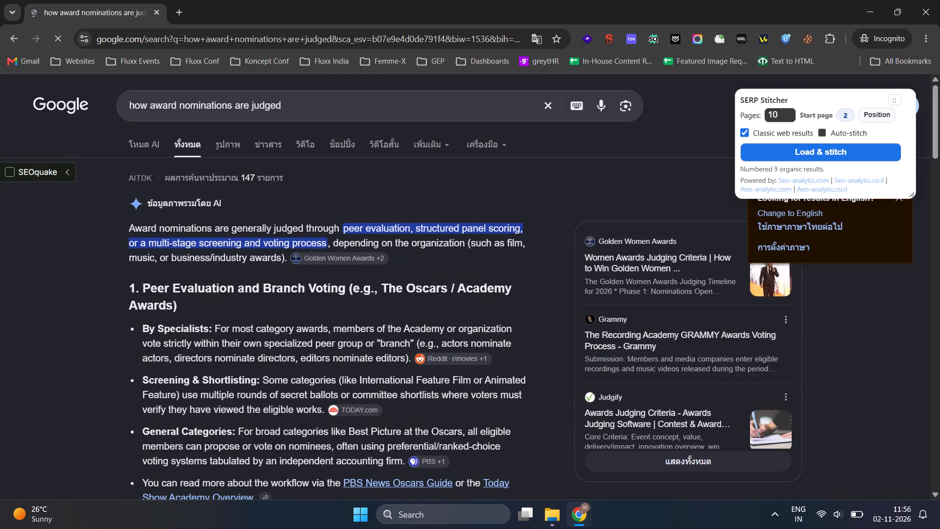
Expand the AI Overview's source list for "how award nominations are judged" and look through its cited sites for Fluxx Events.
scroll(494, 426, "down", 2)
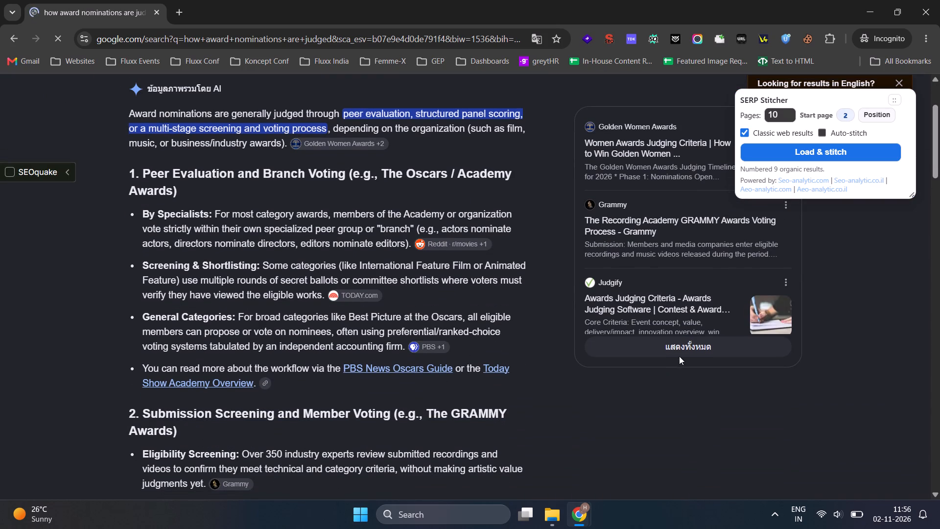
left_click(678, 354)
scroll(655, 301, "down", 2)
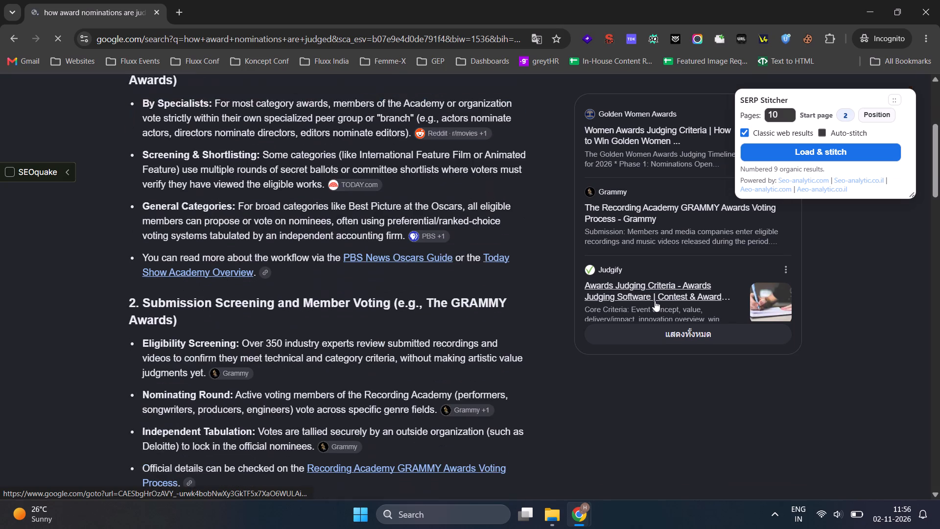
scroll(655, 301, "down", 1)
scroll(655, 301, "up", 3)
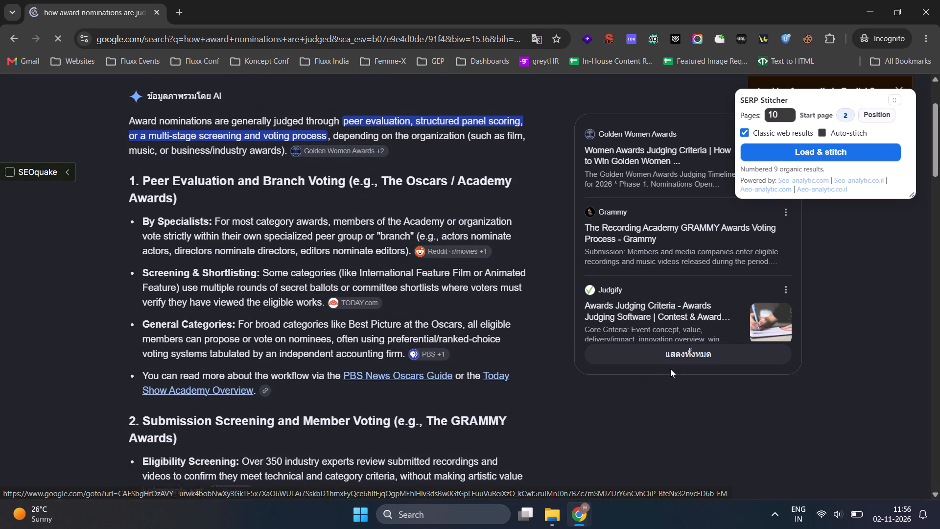
left_click(681, 361)
scroll(692, 291, "down", 1)
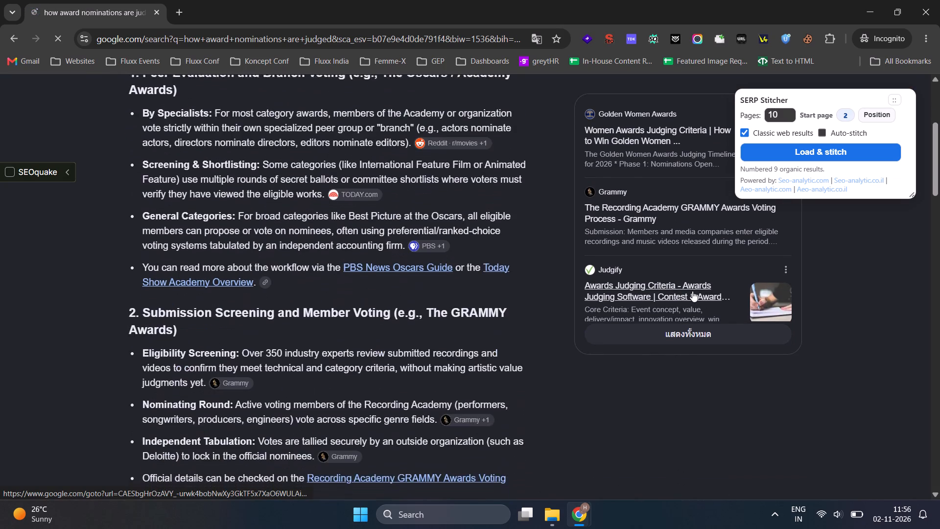
scroll(692, 291, "down", 1)
scroll(692, 291, "up", 4)
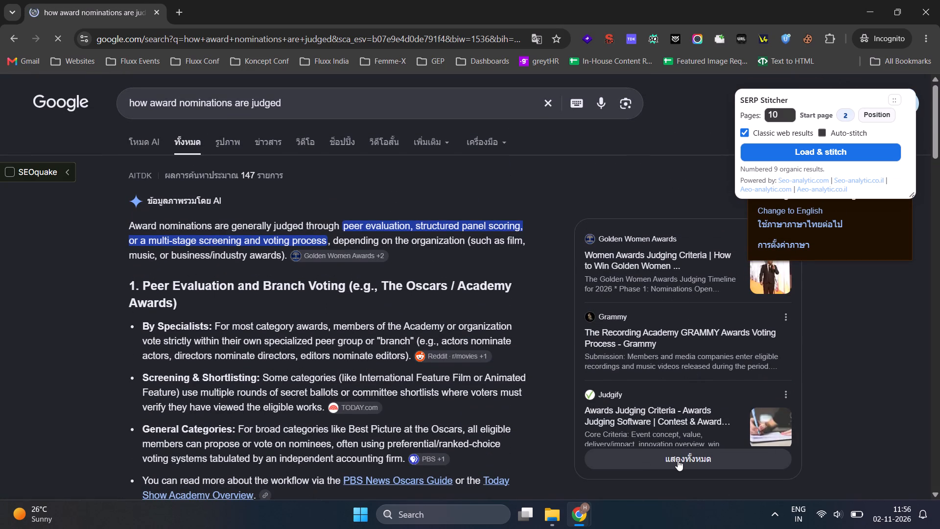
left_click(678, 460)
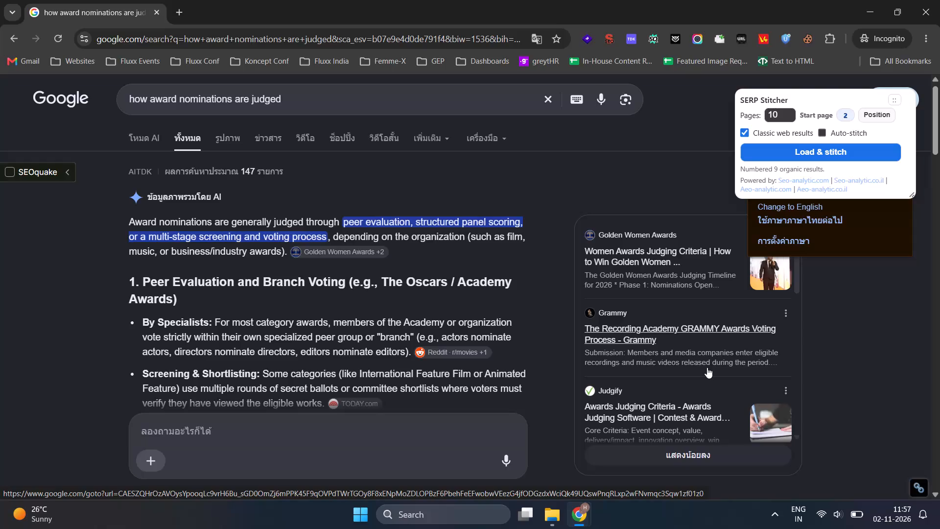
left_click(687, 459)
scroll(710, 397, "down", 3)
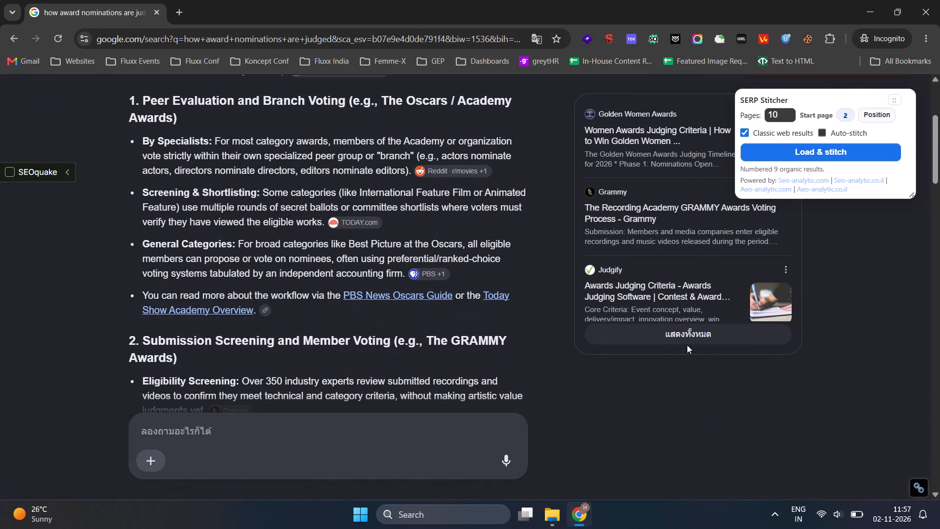
left_click(687, 332)
scroll(719, 287, "down", 2)
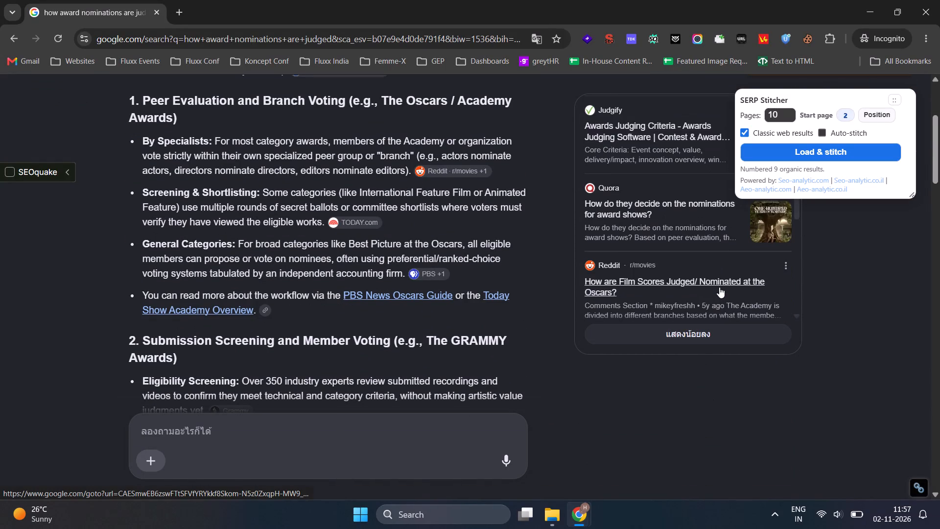
scroll(719, 287, "down", 7)
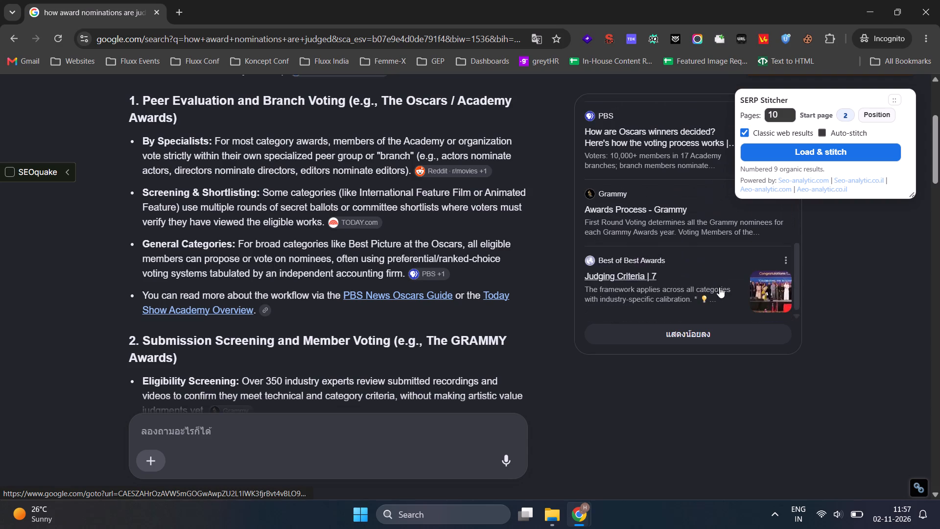
scroll(719, 287, "up", 13)
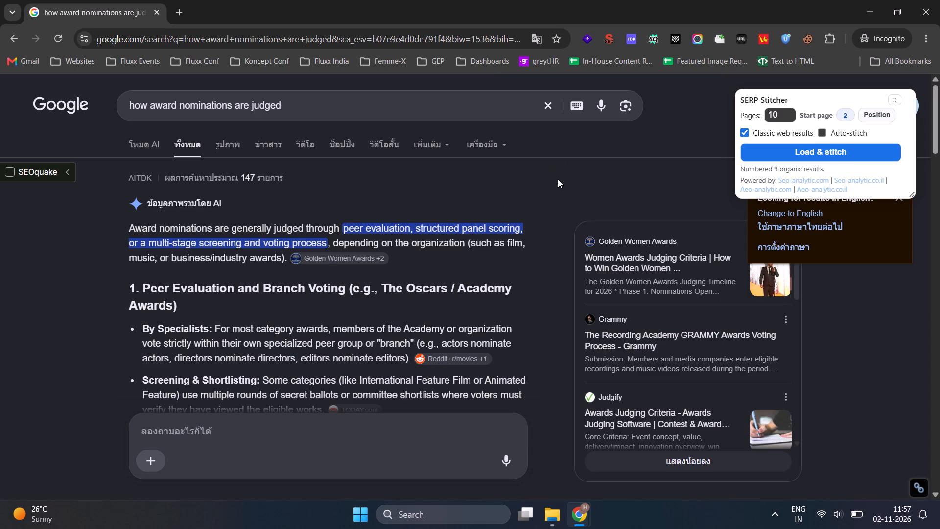
Load and stitch 10 result pages for "how award nominations are judged", find fluxxevents.com in them and check its numbered position.
key("ctrl+f")
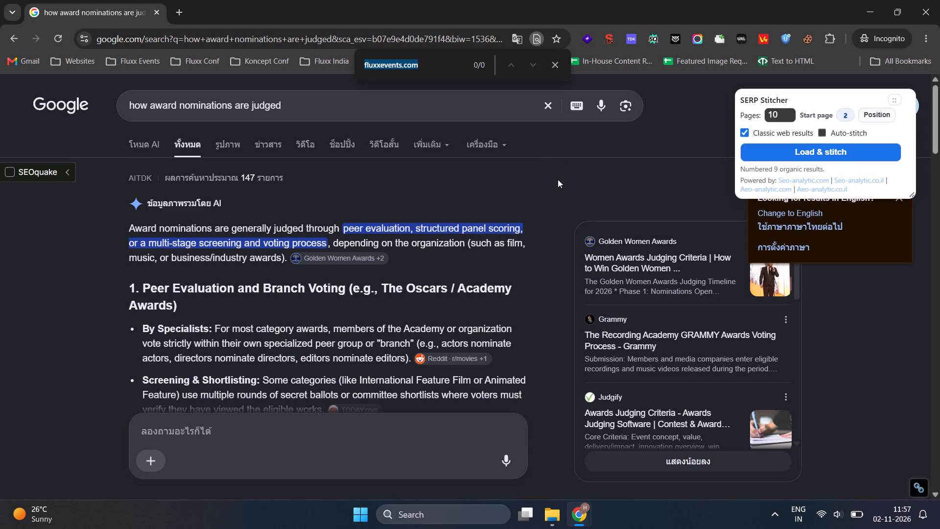
key("Return")
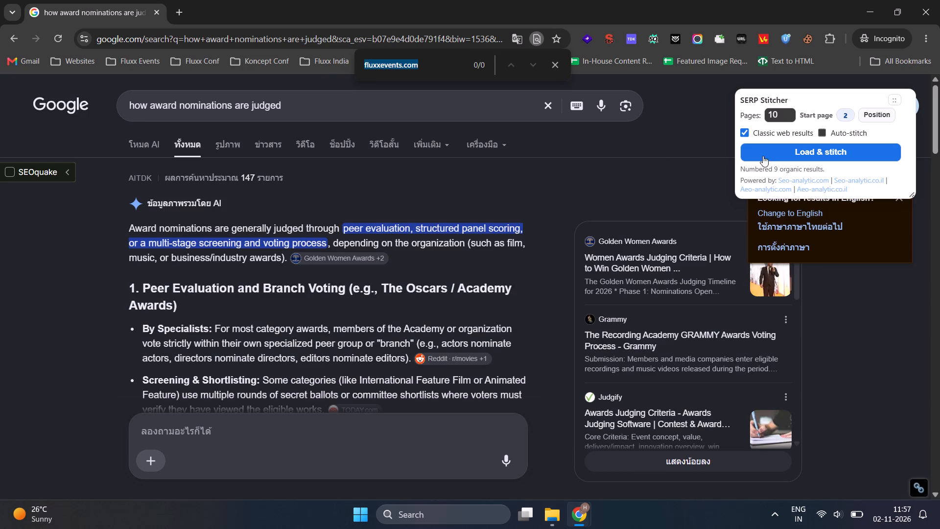
left_click(765, 156)
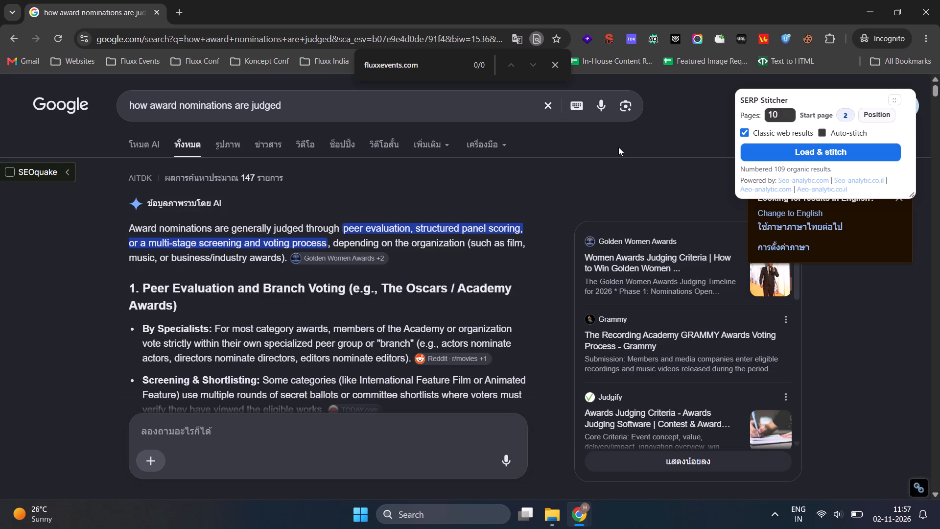
key("ctrl+f")
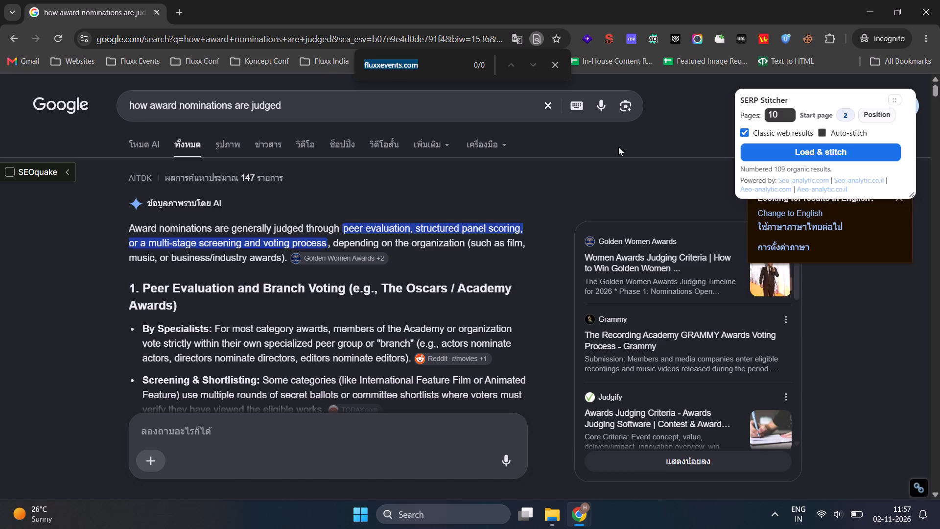
key("Return")
key("Return")
key("Return")
key("Return")
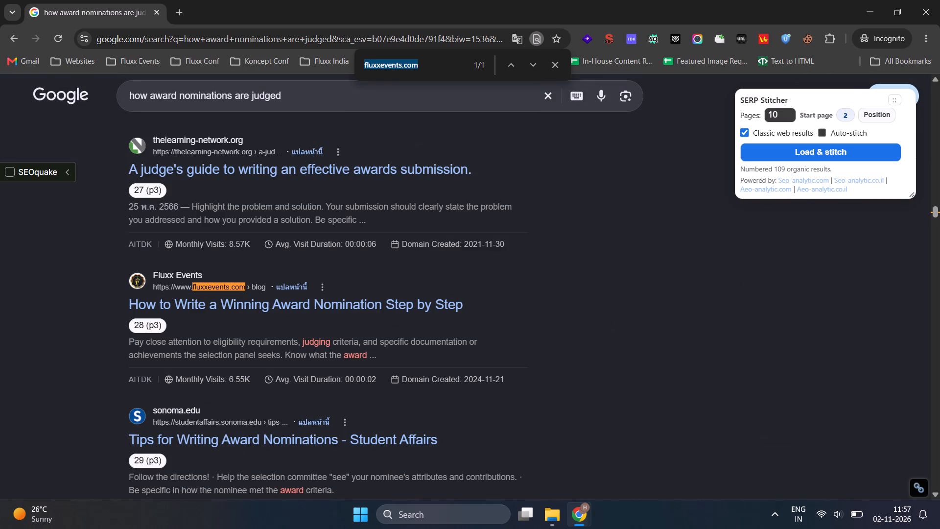
Switch to the Rankings sheet and enter 28 in column C of the "how award nominations are judged" row.
key("alt+Tab")
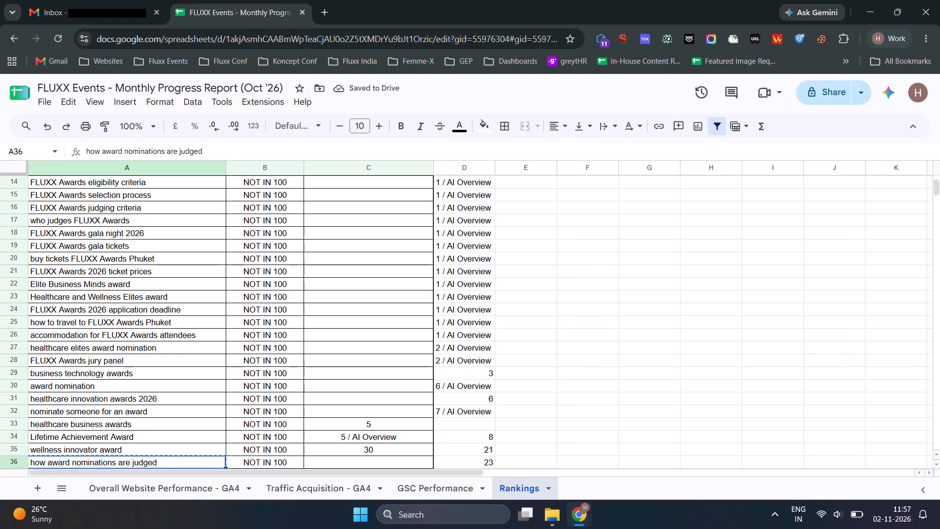
key("alt+Tab")
key("alt+Tab")
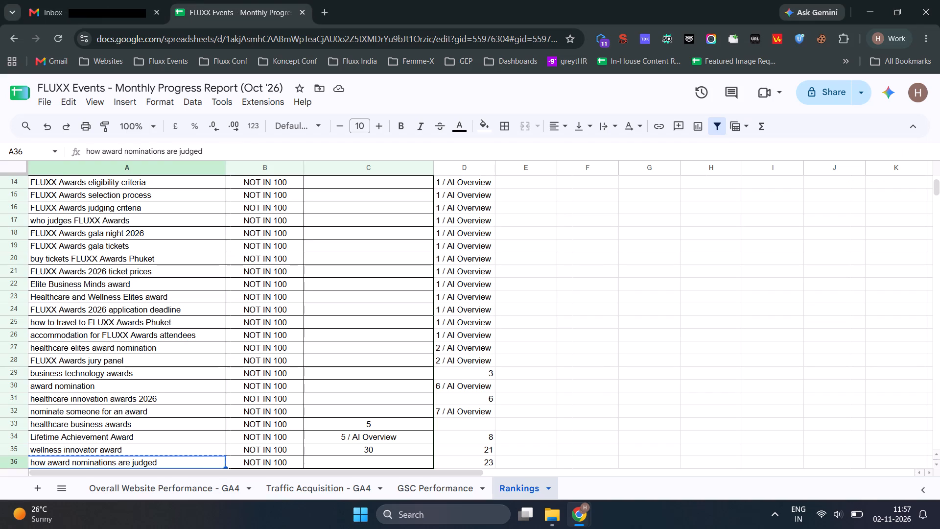
key("Right")
key("Right")
key("Right")
key("Left")
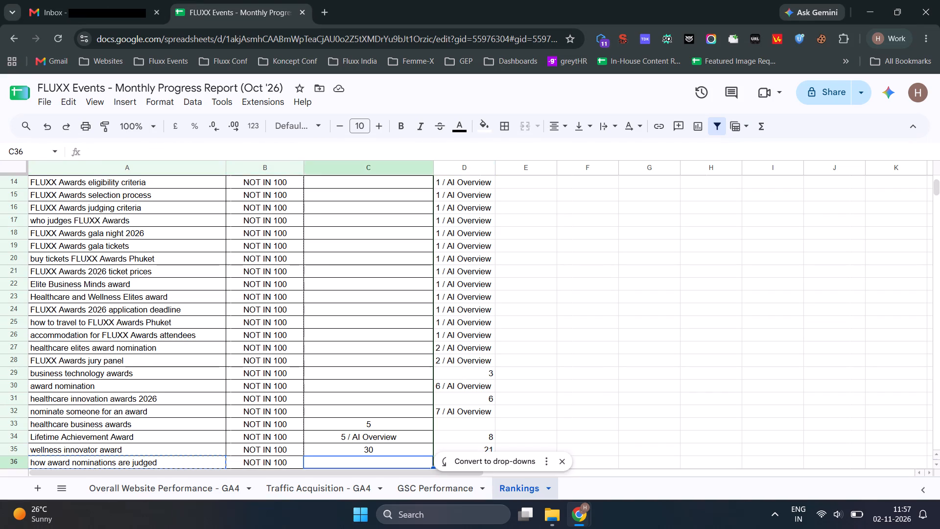
type("28")
key("Right")
Copy the keyword "Marketing Expert of the Year award" from the Rankings sheet and search Google for it in Incognito.
key("Down")
key("Left")
key("Left")
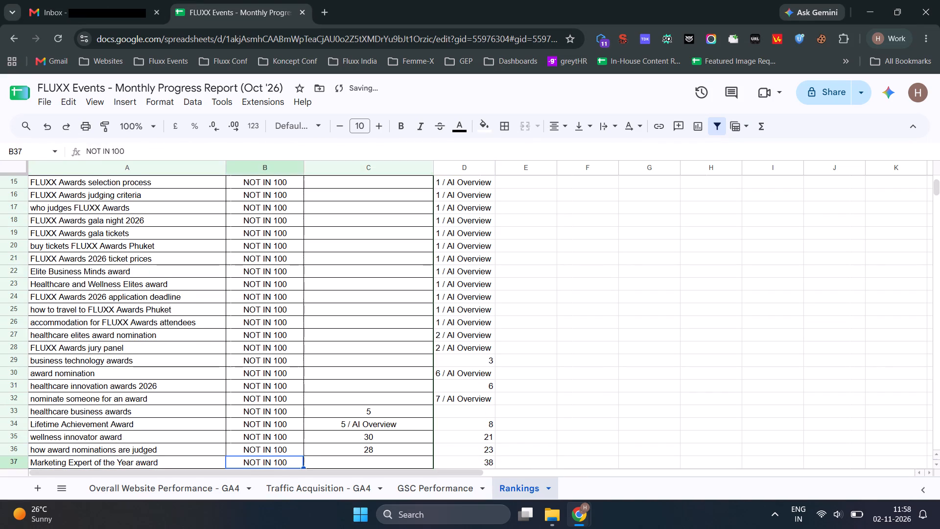
key("Left")
key("ctrl+c")
key("alt+Tab")
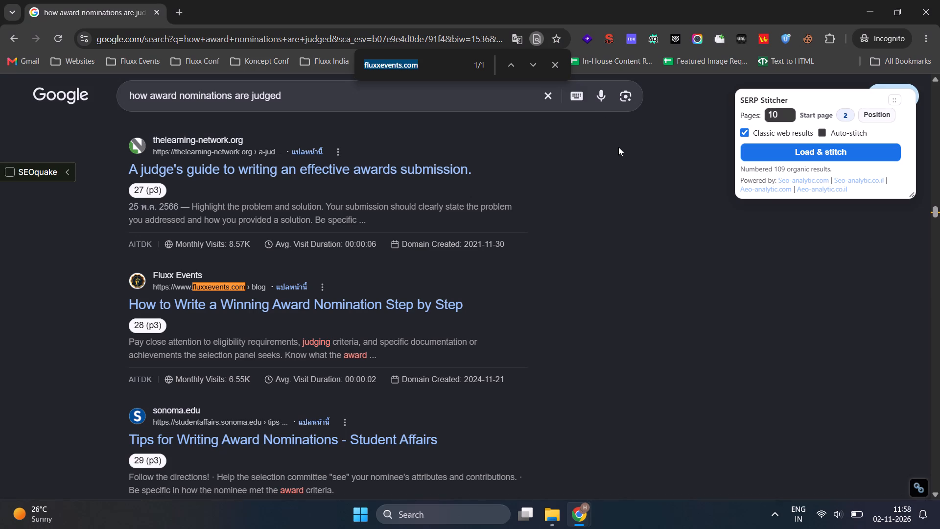
left_click(544, 96)
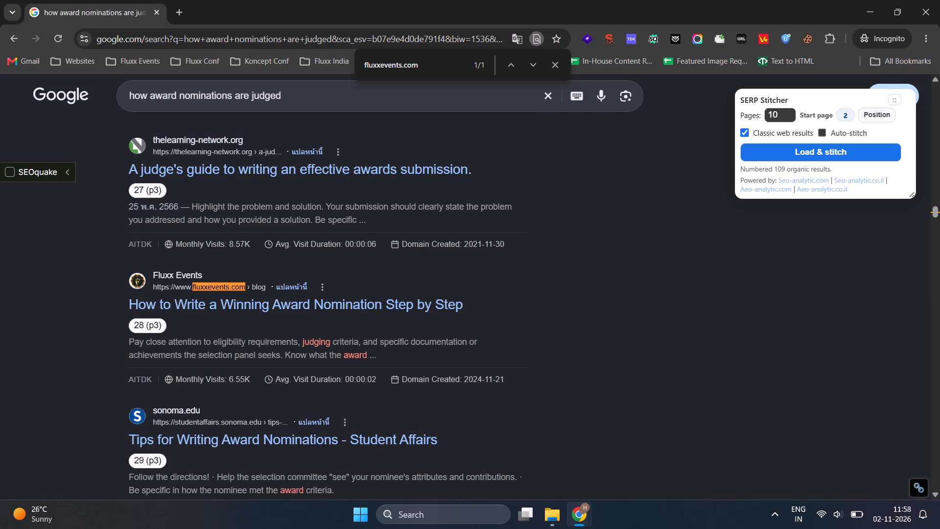
key("ctrl+v")
key("Return")
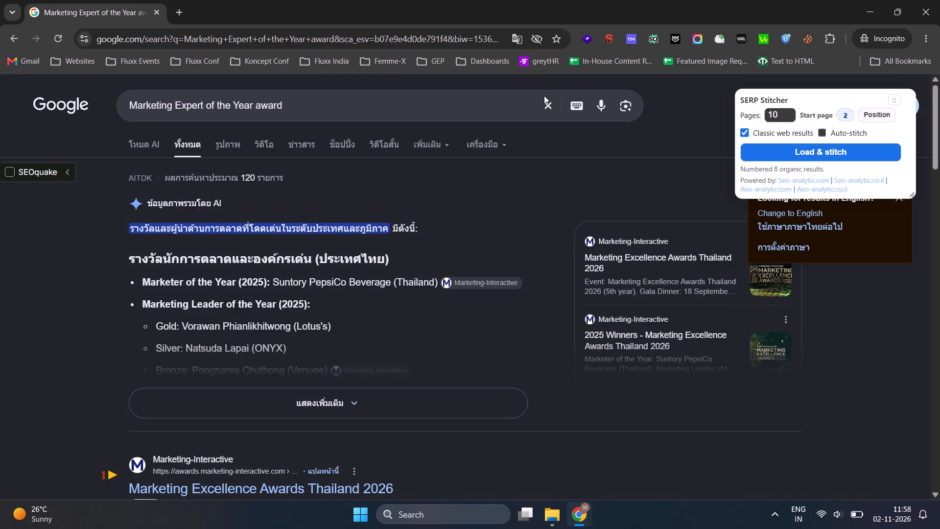
Load and stitch 10 result pages for "Marketing Expert of the Year award" and search them for fluxxevents.com.
left_click(797, 154)
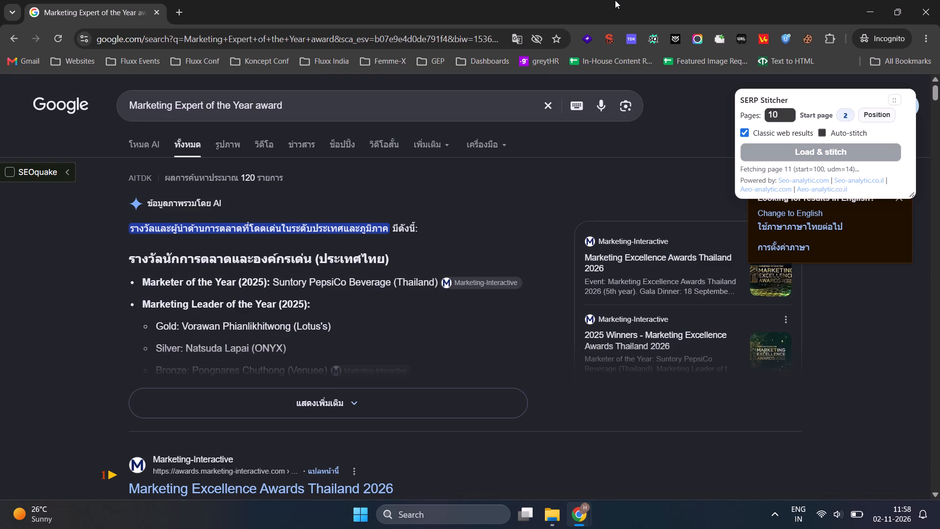
left_click(615, 0)
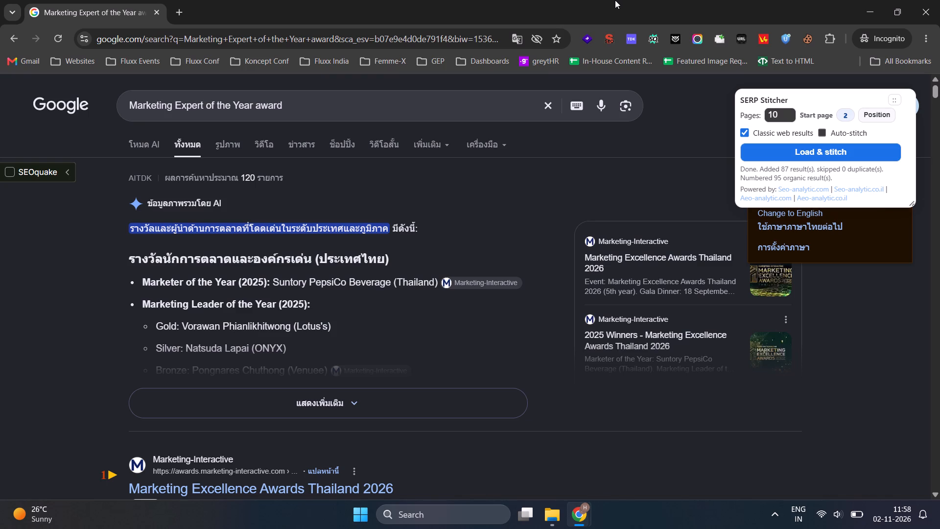
key("ctrl+f")
key("Return")
key("Return")
key("Return")
key("Return")
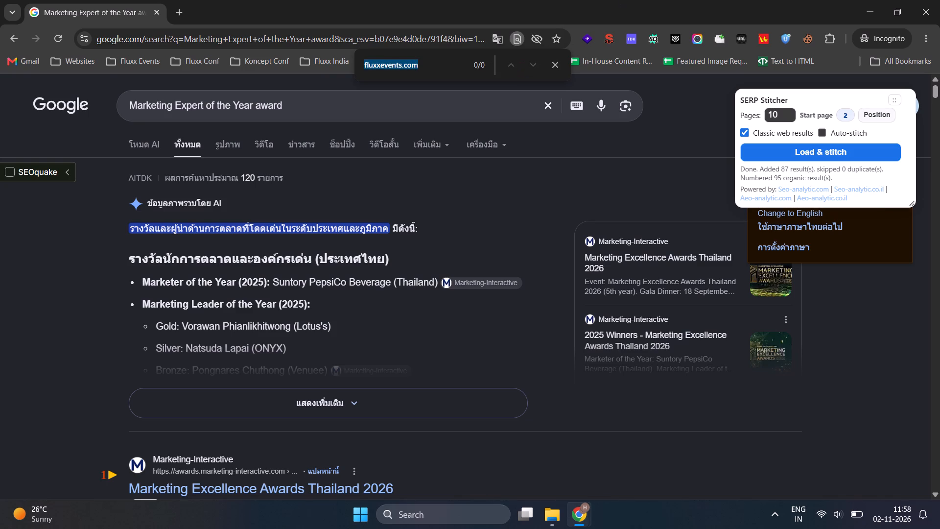
Switch from the Incognito search results to the Rankings sheet.
key("alt+Tab")
key("alt+Tab")
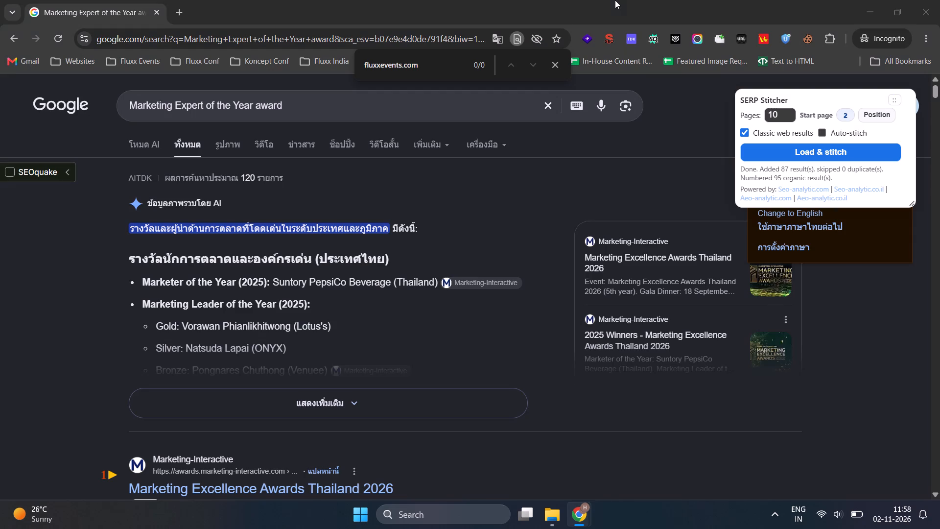
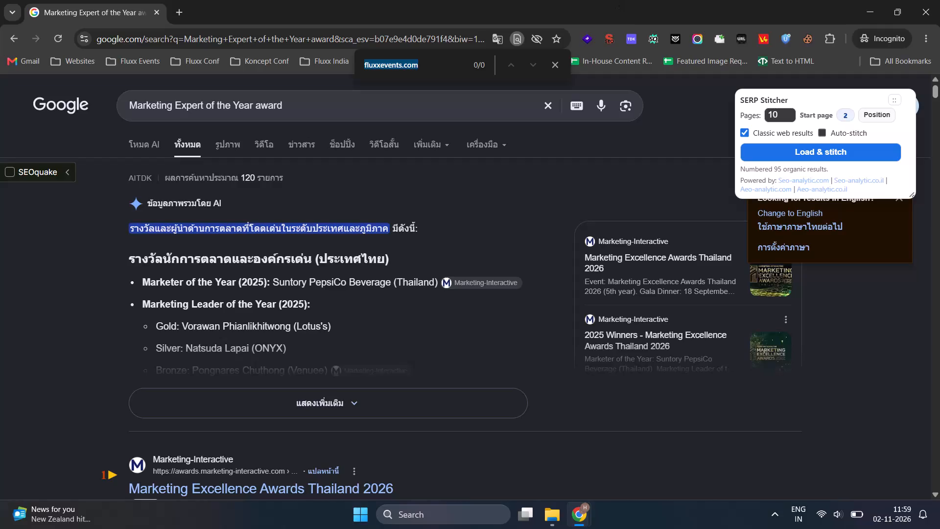
Search the stitched "Marketing Expert of the Year award" results again for fluxxevents.com.
key("Return")
key("Return")
scroll(404, 261, "right", 1)
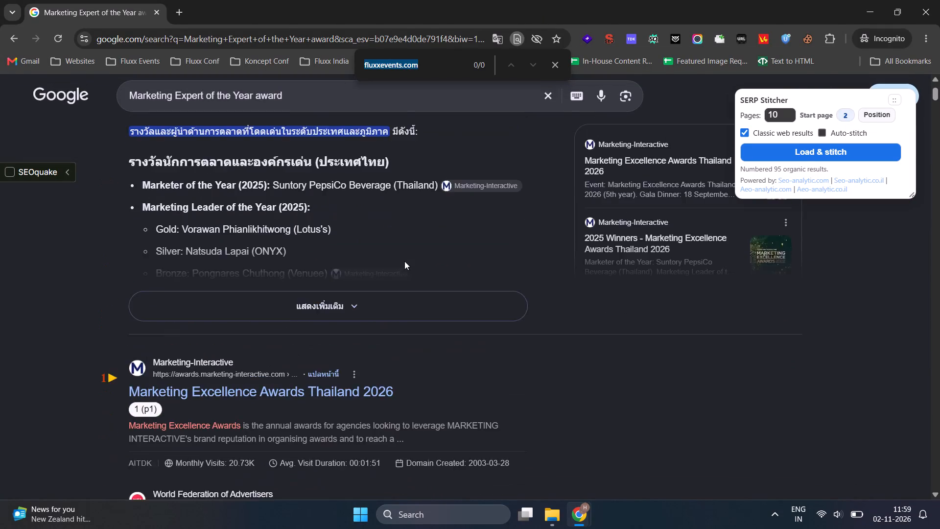
Switch to the Rankings sheet and enter 48 in column C of the "Marketing Expert of the Year award" row.
key("alt+Tab")
key("Down")
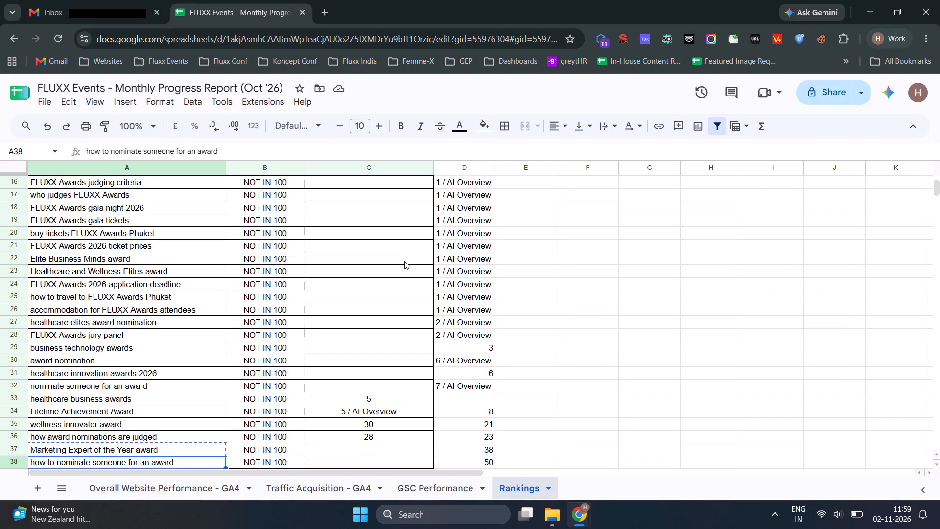
key("Right")
key("Right")
key("Up")
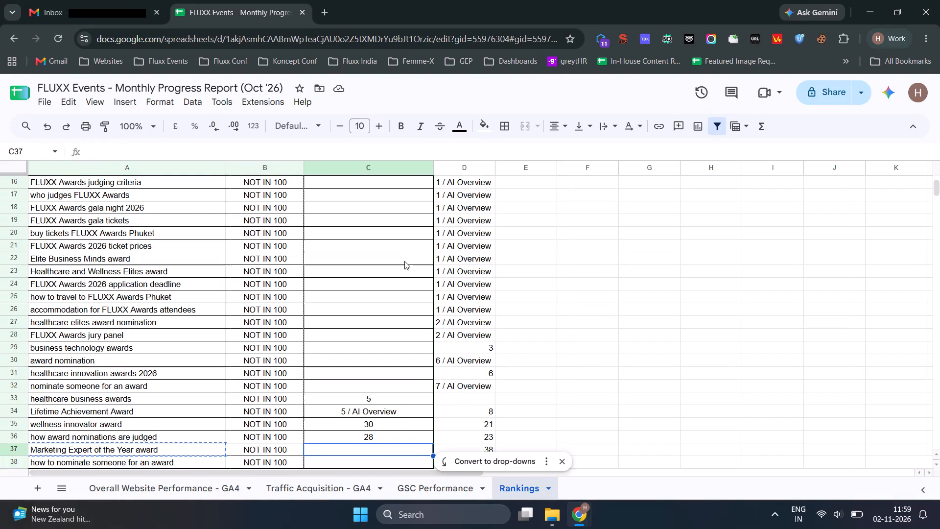
key("4")
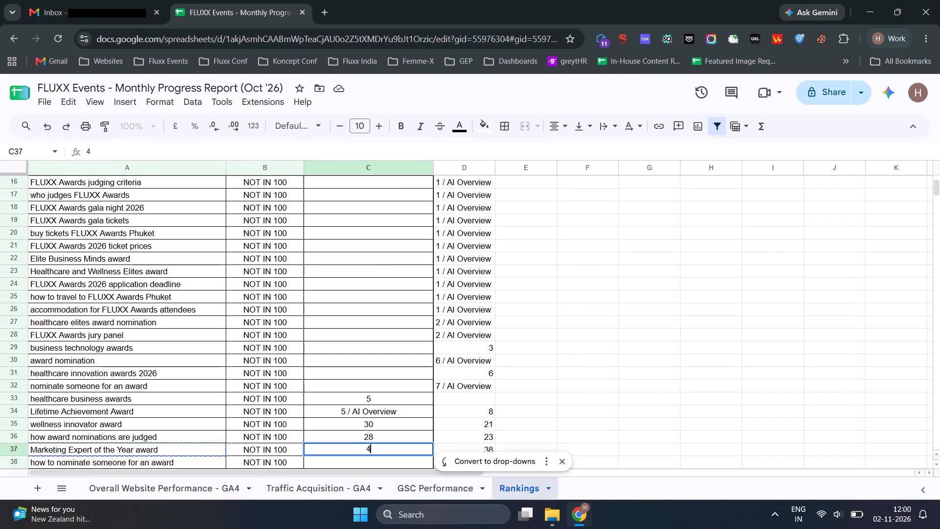
key("8")
key("Down")
key("Up")
key("Right")
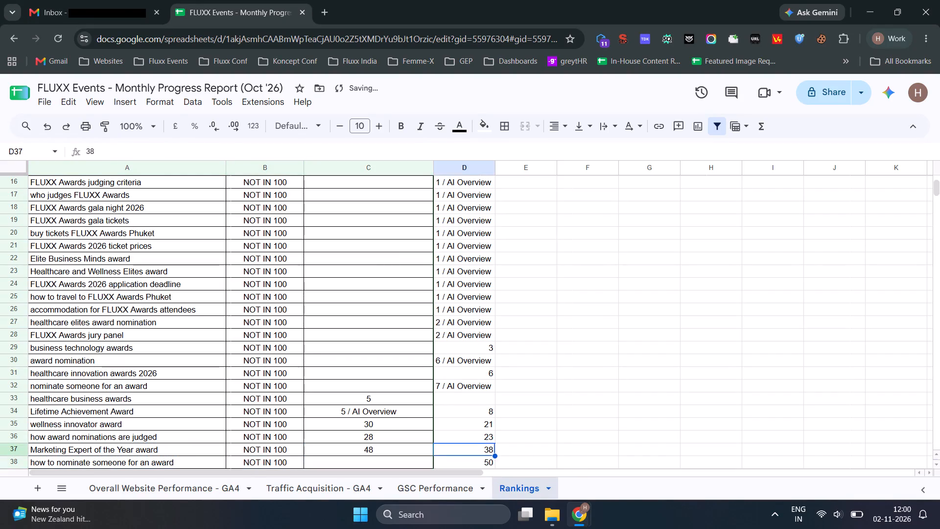
Copy the keyword "how to nominate someone for an award" from the Rankings sheet and search Google for it in Incognito.
key("Down")
key("Left")
key("Left")
key("Left")
key("ctrl+c")
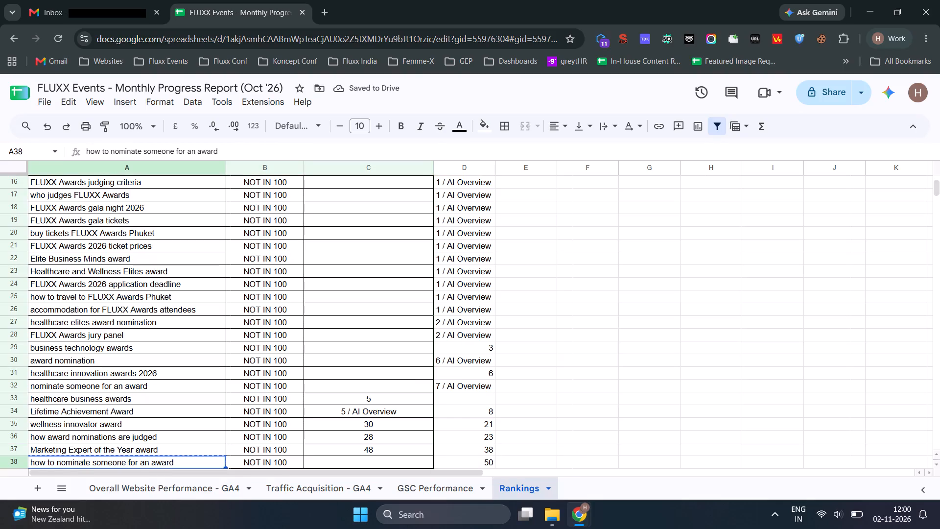
key("alt+Tab")
left_click(551, 96)
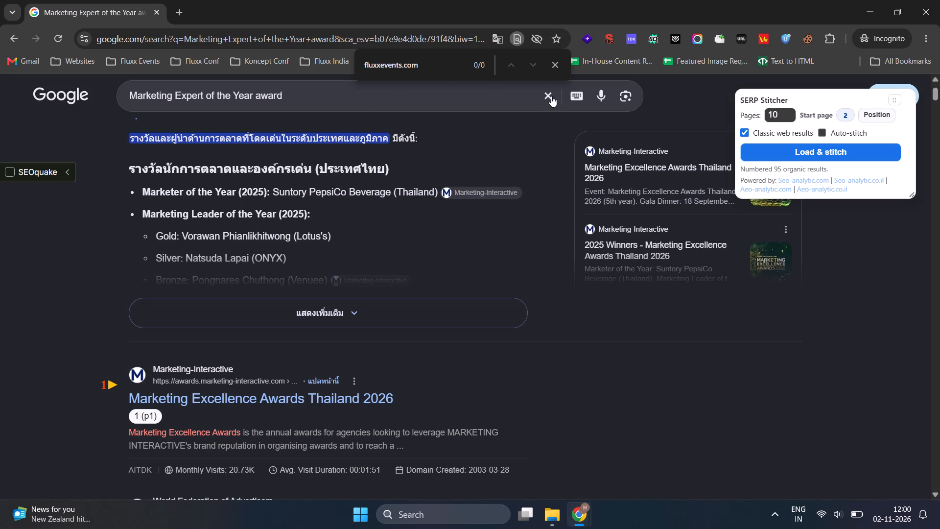
key("ctrl+v")
key("Return")
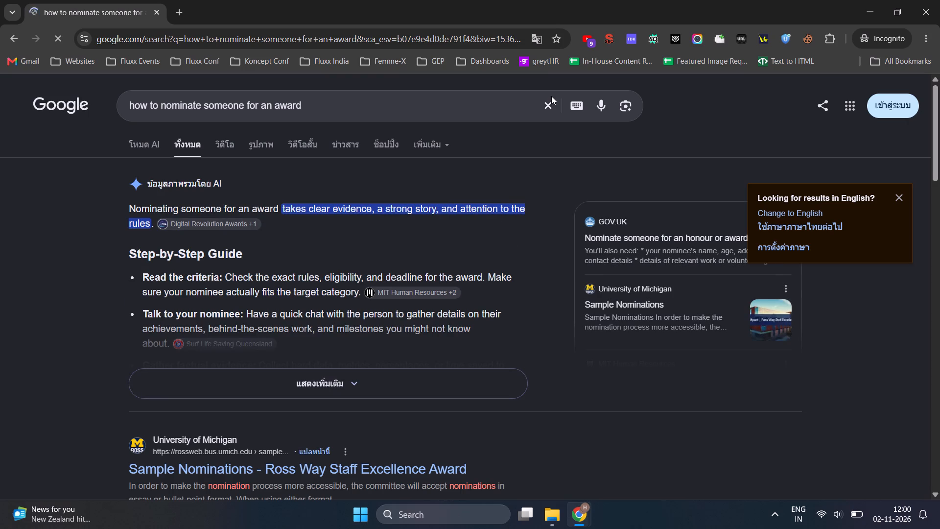
Search the "how to nominate someone for an award" results page for fluxxevents.com.
key("ctrl+f")
key("Return")
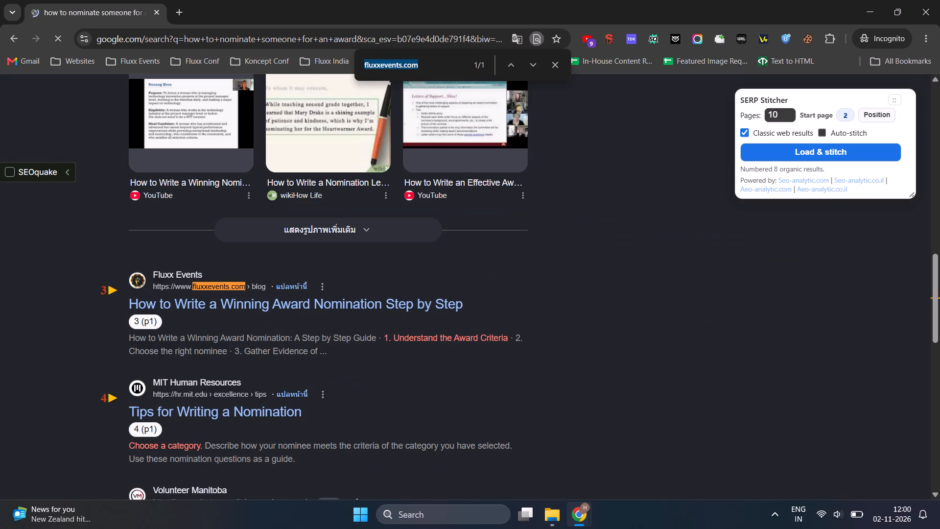
Expand the AI Overview and its full source list, and examine them for a Fluxx Events citation.
scroll(607, 289, "up", 1)
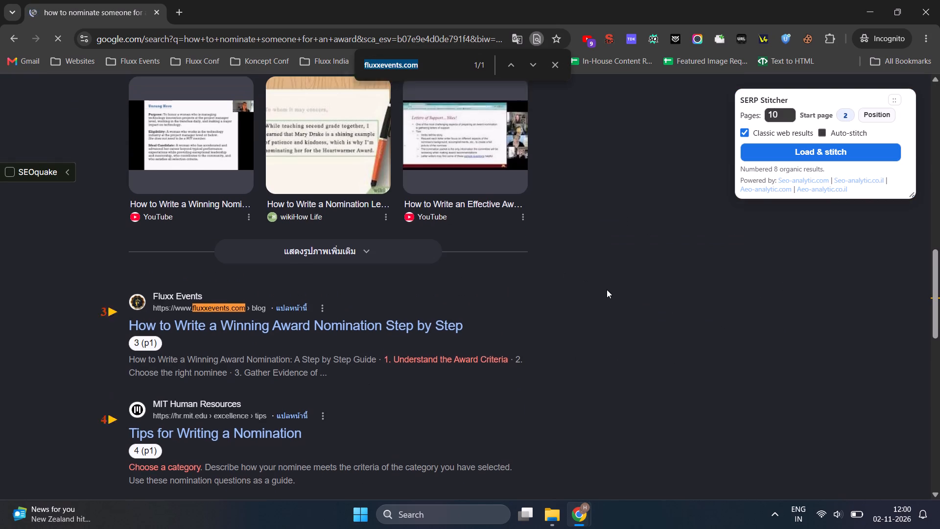
scroll(607, 289, "up", 9)
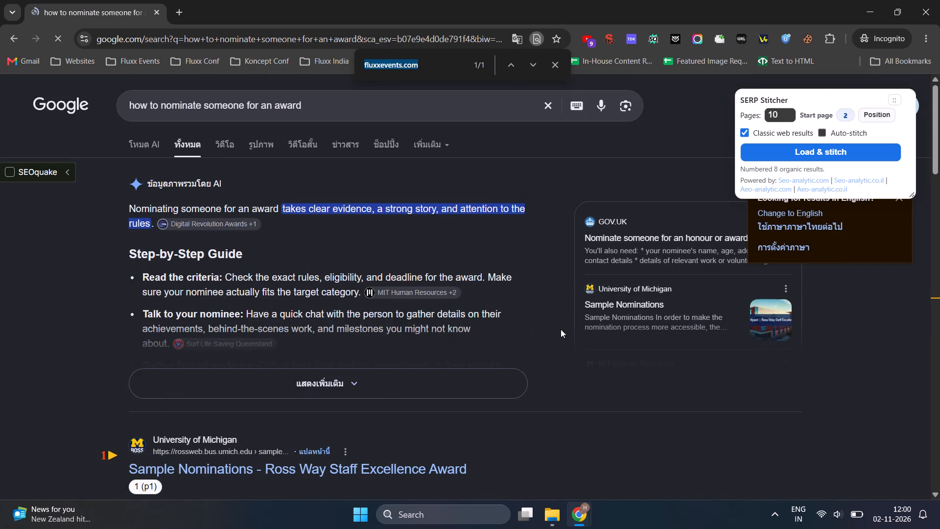
left_click(502, 383)
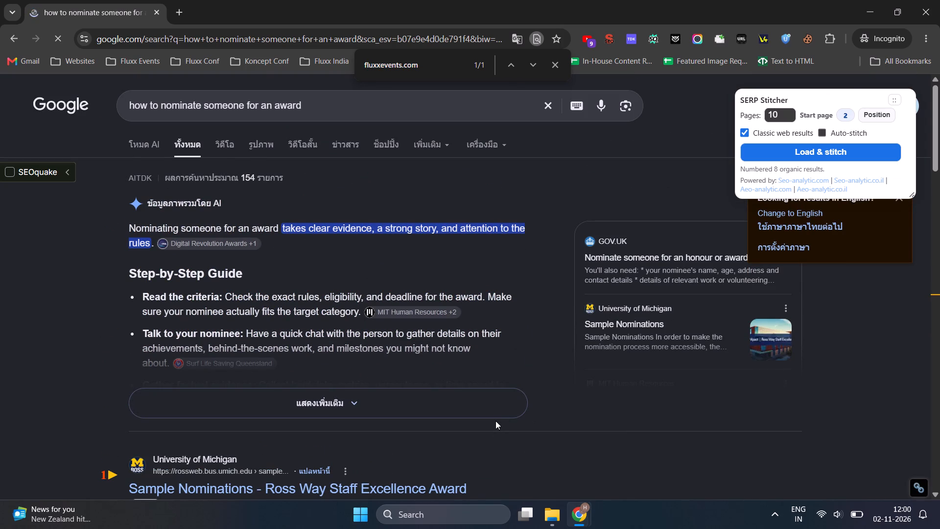
left_click(495, 421)
left_click(508, 414)
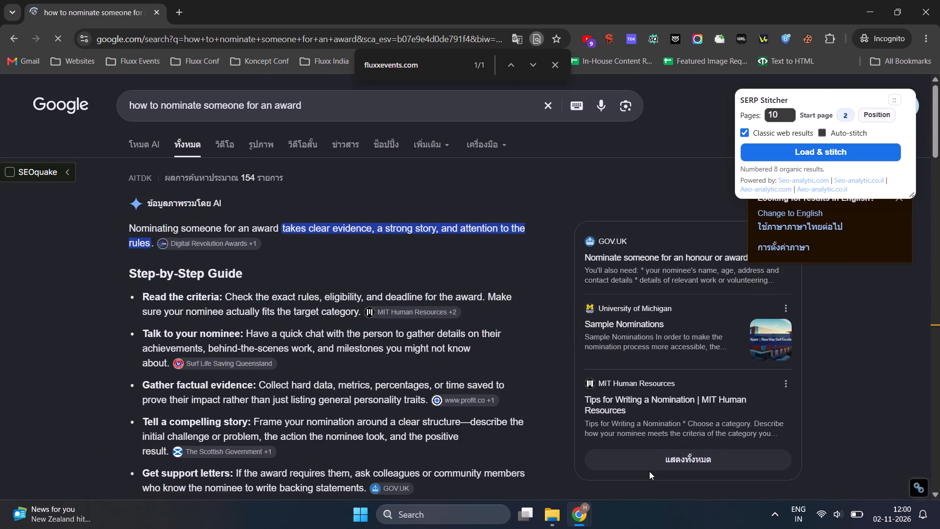
left_click(649, 471)
left_click(684, 467)
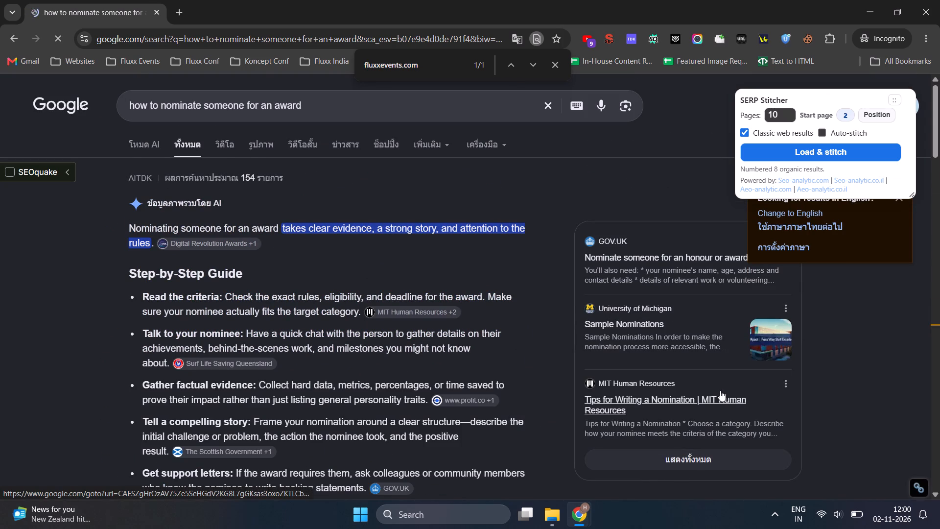
scroll(720, 390, "down", 2)
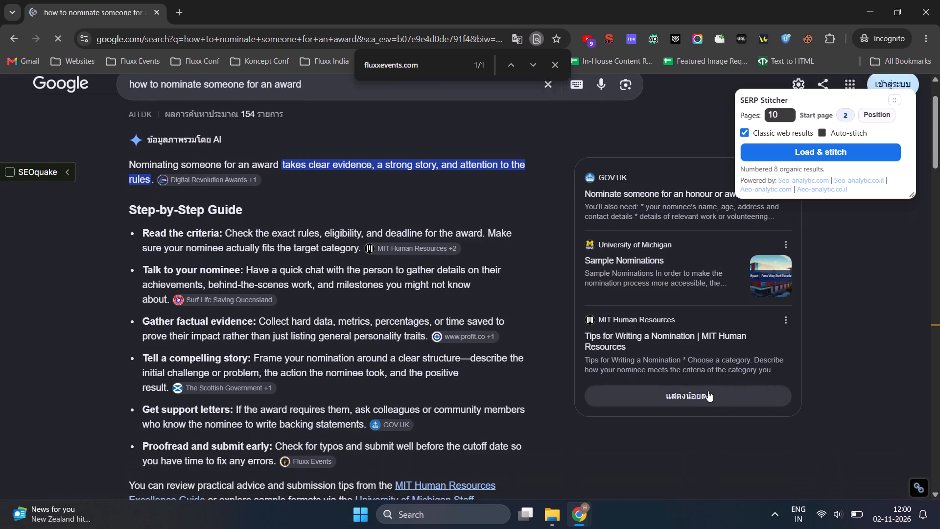
left_click(717, 399)
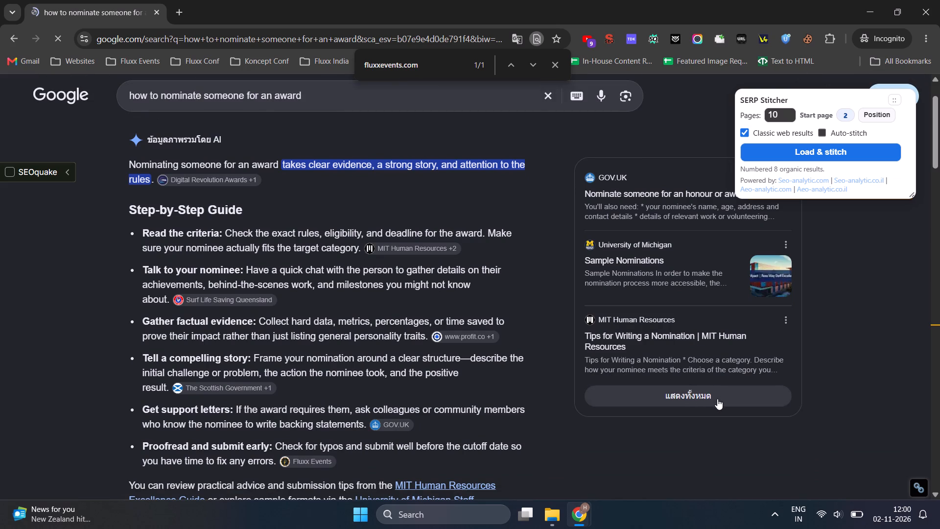
scroll(677, 321, "down", 1)
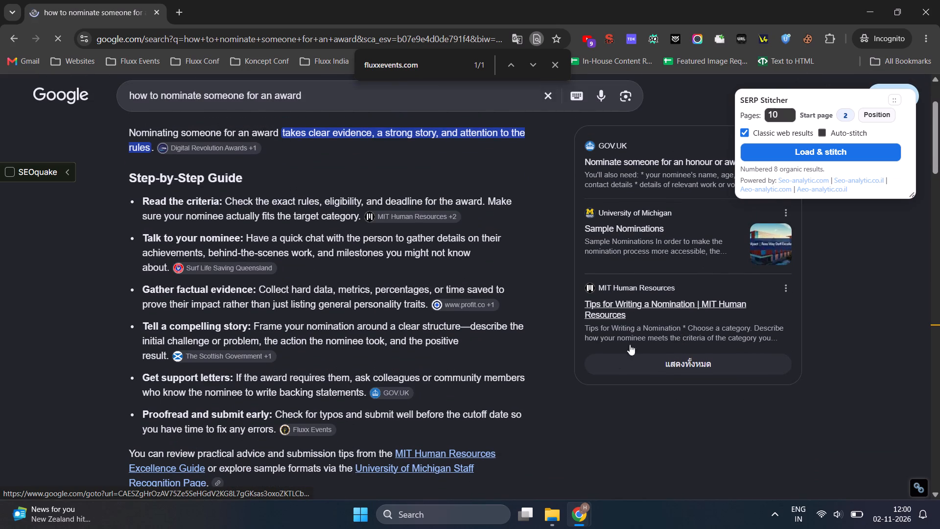
left_click(658, 367)
scroll(685, 329, "down", 1)
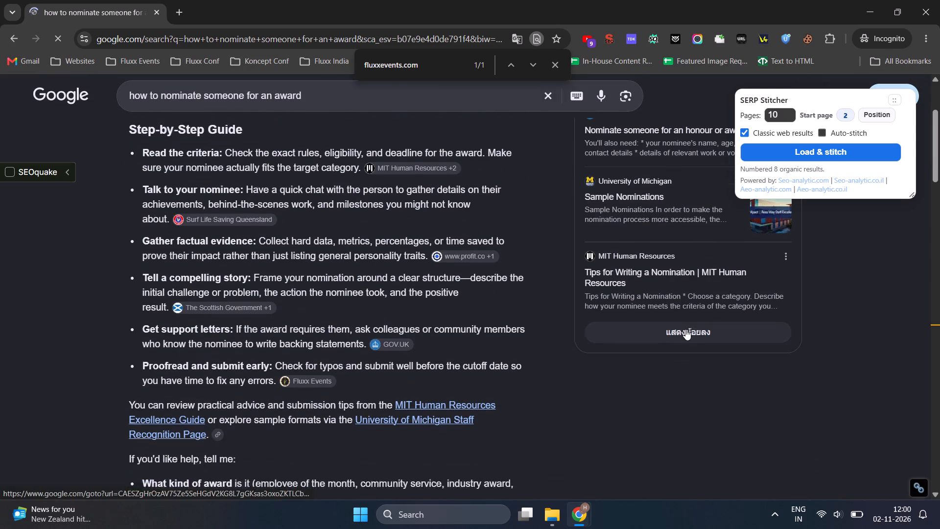
scroll(685, 329, "down", 1)
scroll(685, 329, "up", 5)
scroll(685, 329, "down", 1)
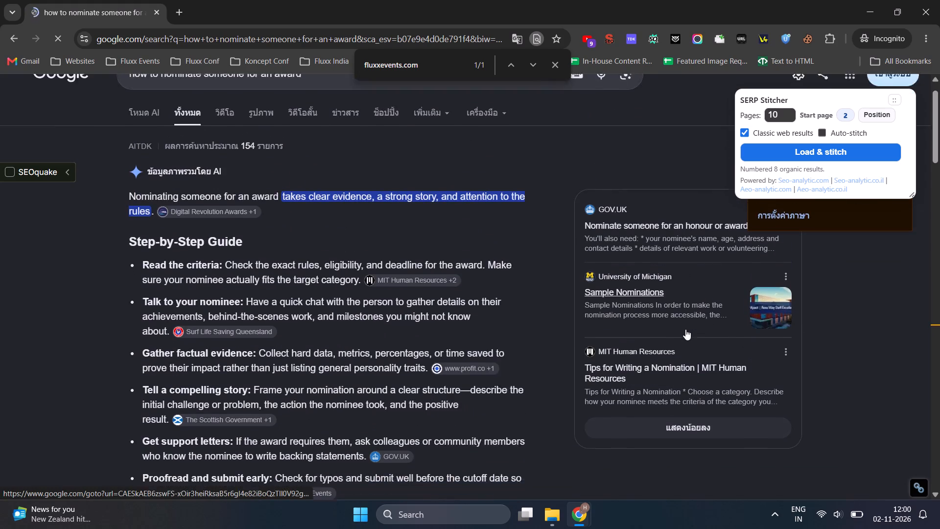
scroll(685, 329, "down", 2)
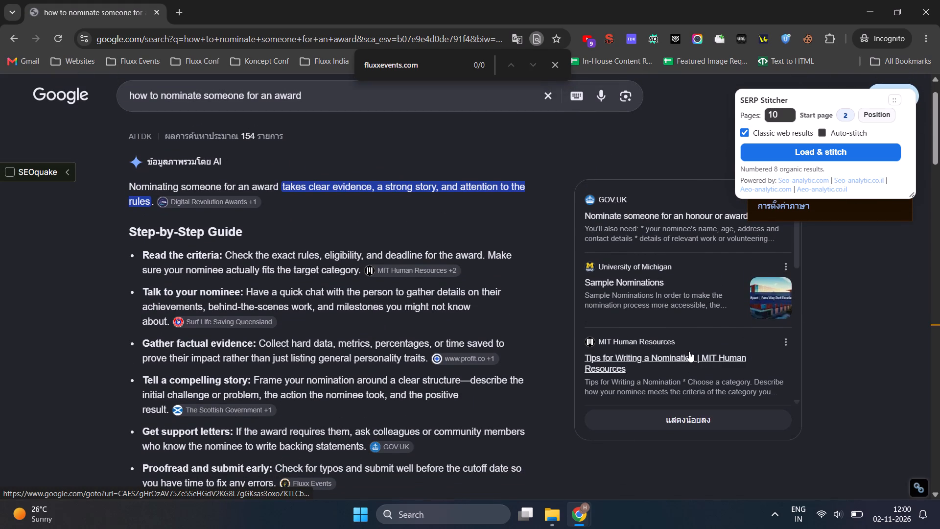
scroll(689, 351, "down", 1)
scroll(689, 351, "up", 5)
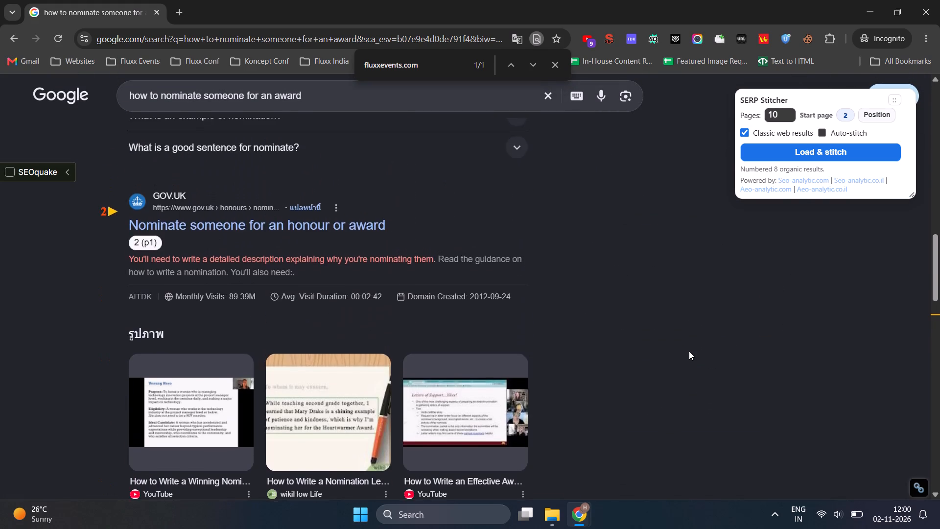
scroll(689, 351, "up", 6)
scroll(689, 351, "down", 2)
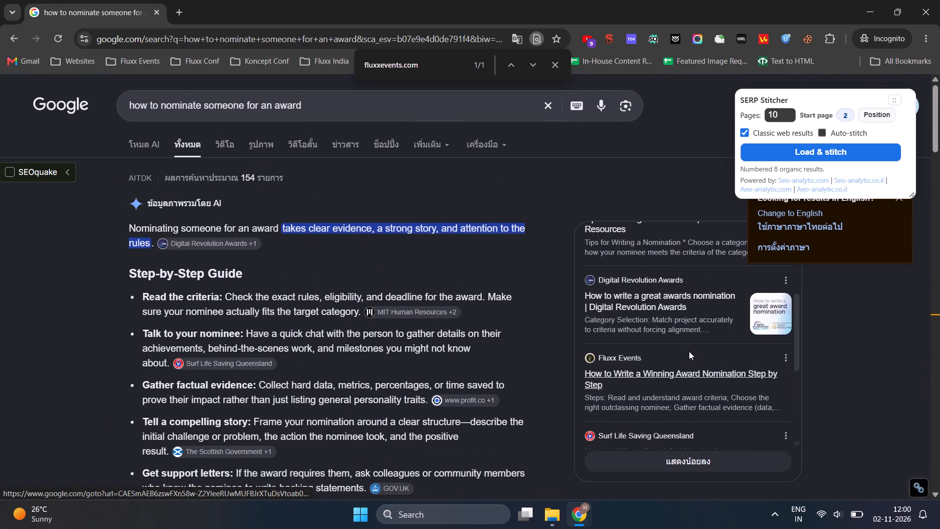
In the Rankings sheet, copy the "Lifetime Achievement Award" row's column C entry into the "how to nominate someone for an award" row.
key("alt+Tab")
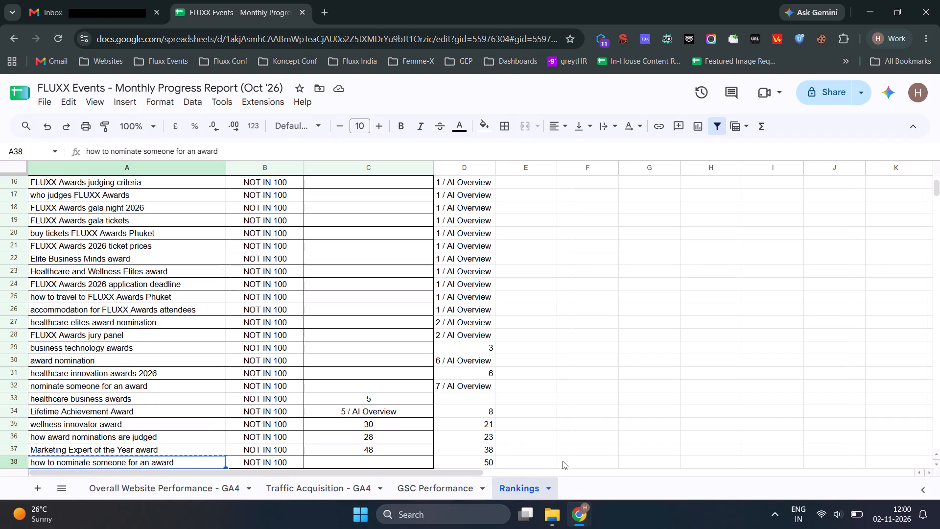
key("Right")
key("Right")
key("Right")
key("Left")
key("Left")
key("Up")
key("Up")
key("Up")
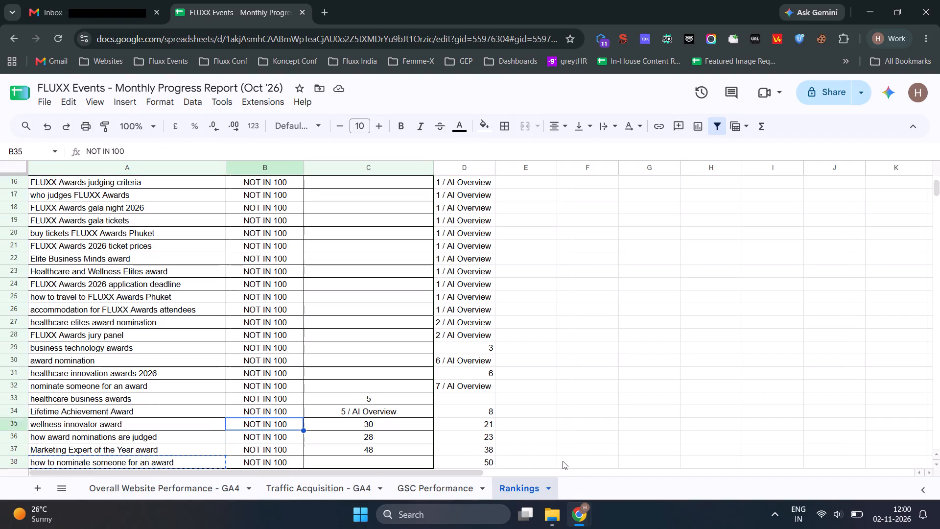
key("Up")
key("Right")
key("ctrl+c")
key("Down")
key("Down")
key("Down")
key("Down")
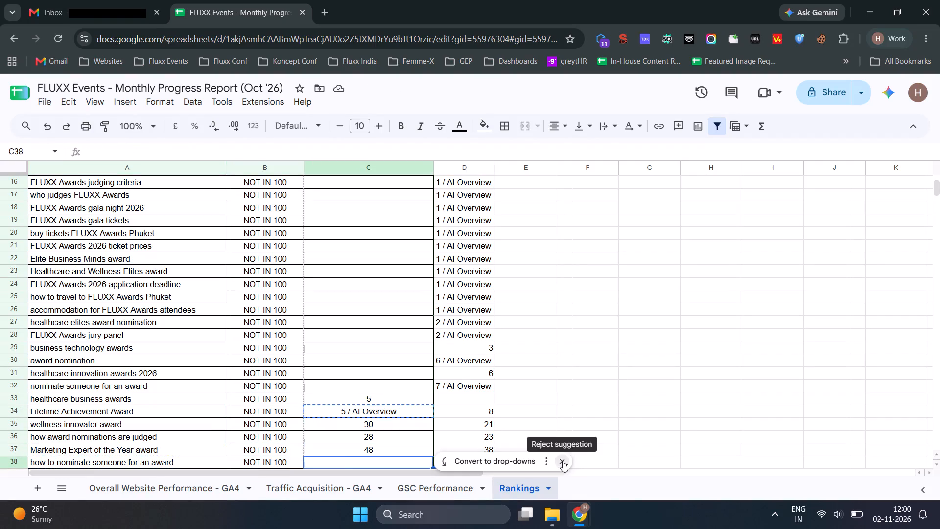
key("ctrl+v")
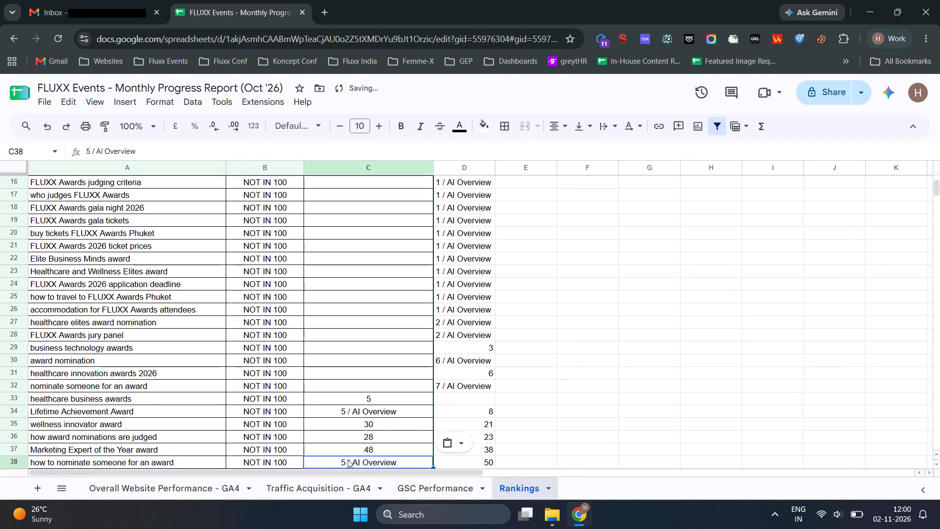
Edit the pasted entry in the "how to nominate someone for an award" row to read "3 / AI Overview".
triple_click(348, 459)
left_click(343, 460)
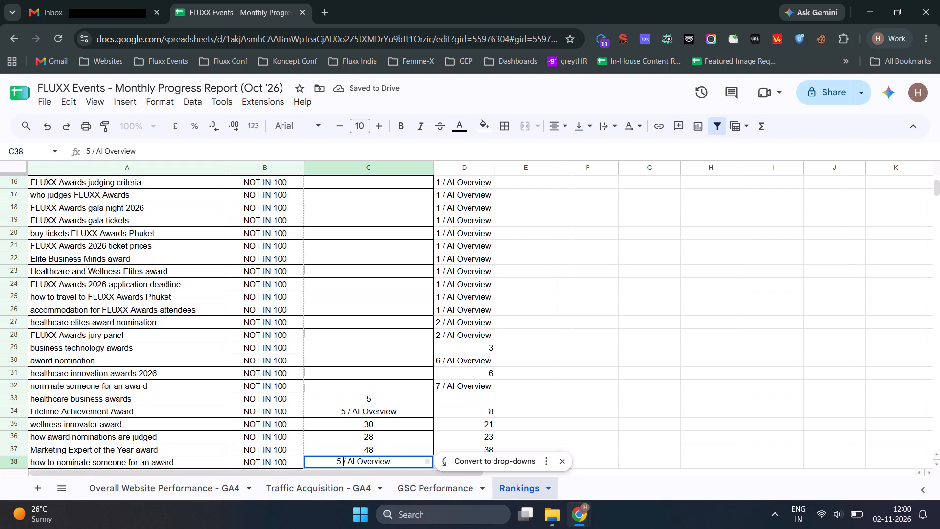
key("Left")
key("BackSpace")
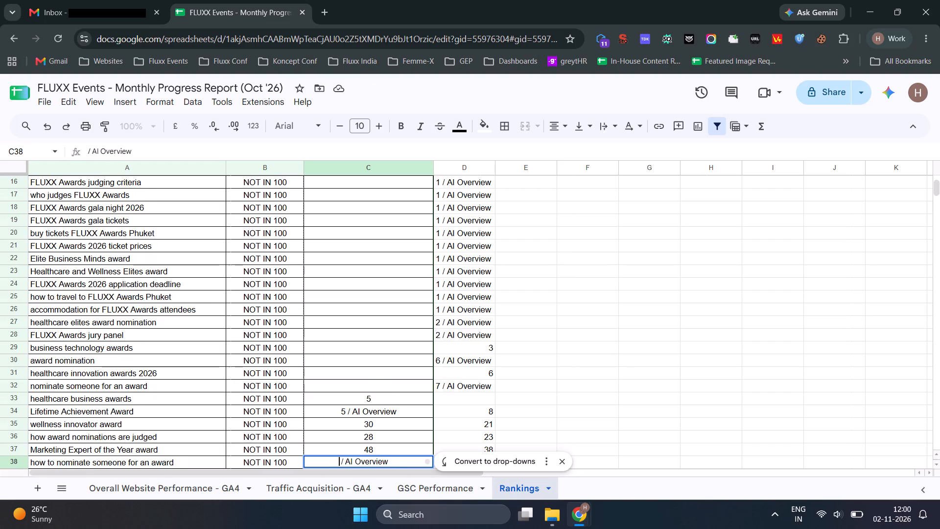
key("3")
key("Return")
Copy the keyword "submit a business award nomination 2026" from the Rankings sheet and search Google for it in Incognito.
key("Down")
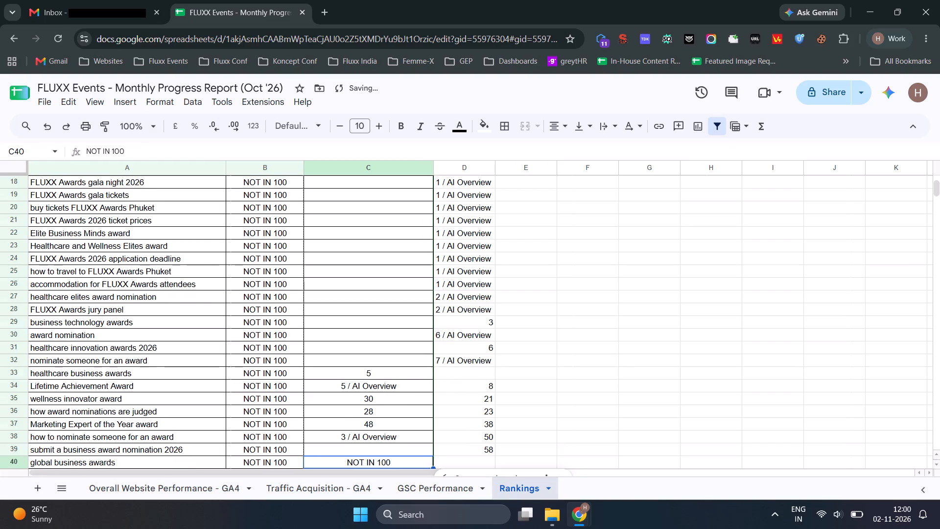
key("Up")
key("Left")
key("Left")
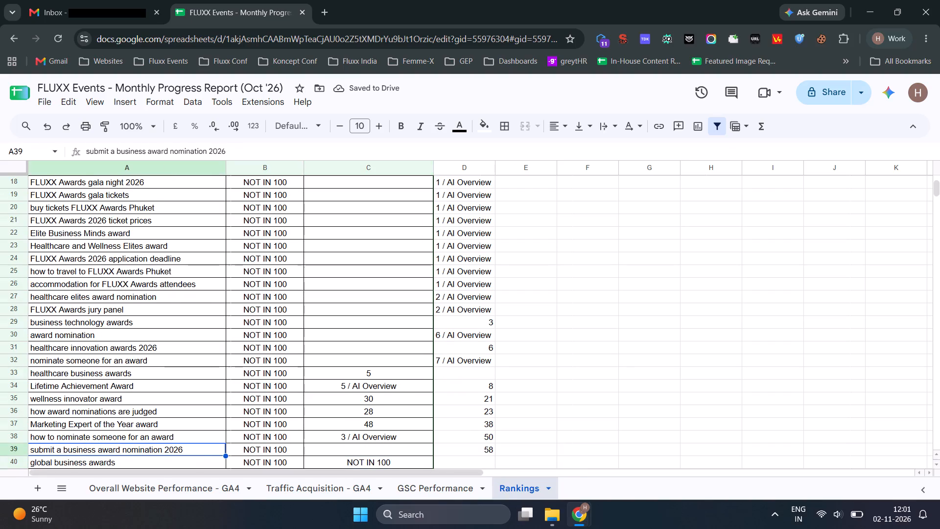
key("ctrl+c")
key("alt+Tab")
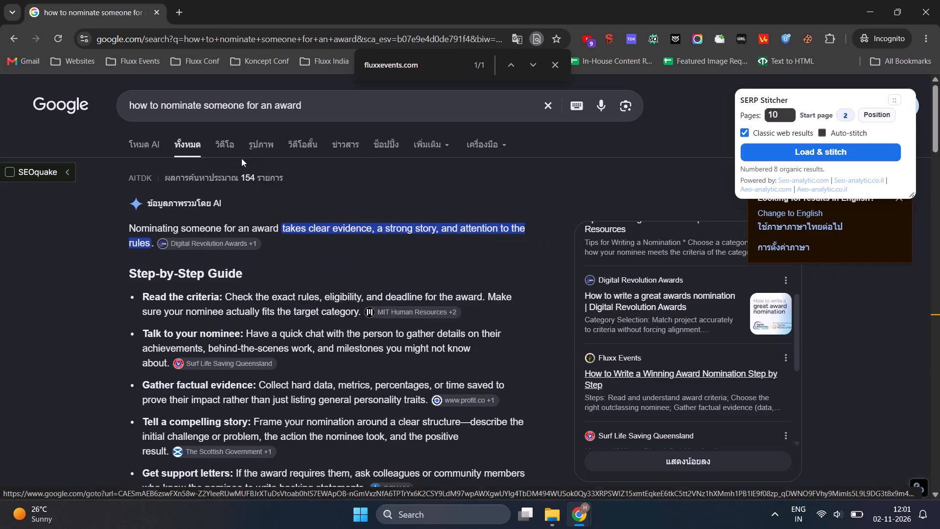
left_click(549, 105)
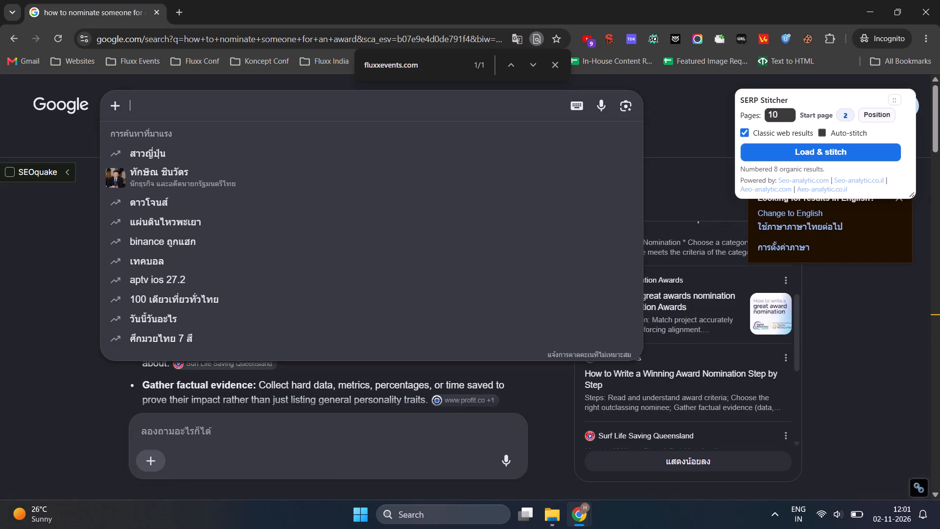
left_click(476, 107)
key("ctrl+v")
key("Return")
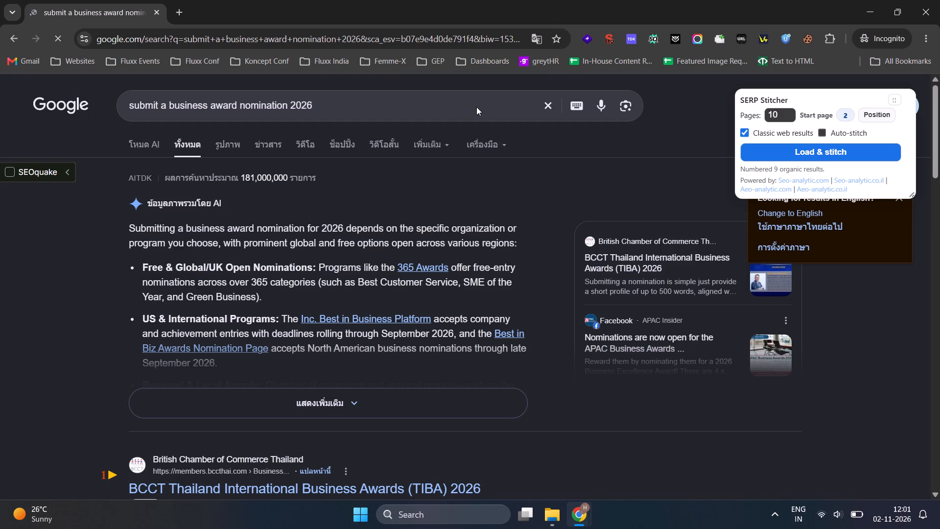
Search the "submit a business award nomination 2026" results page for fluxxevents.com.
key("ctrl+f")
key("Return")
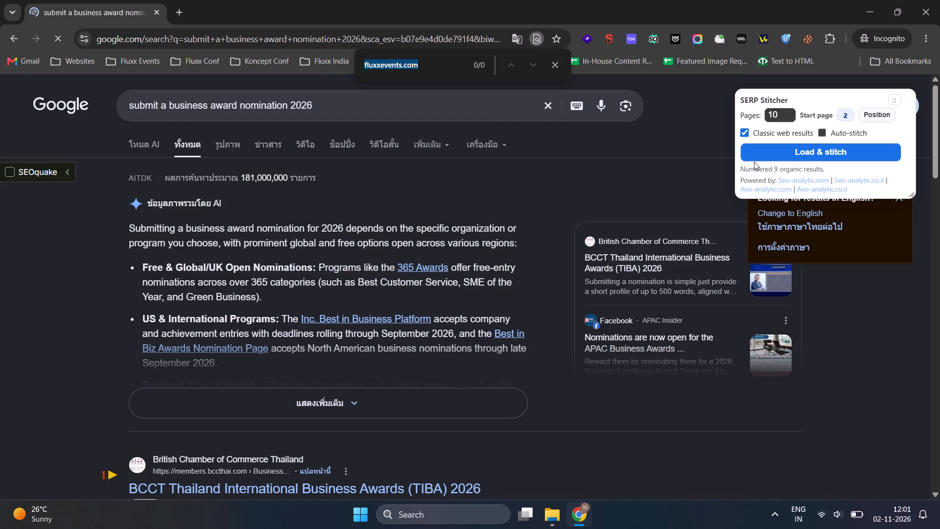
Load and stitch 10 pages of results for "submit a business award nomination 2026" and search them for fluxxevents.com.
left_click(775, 156)
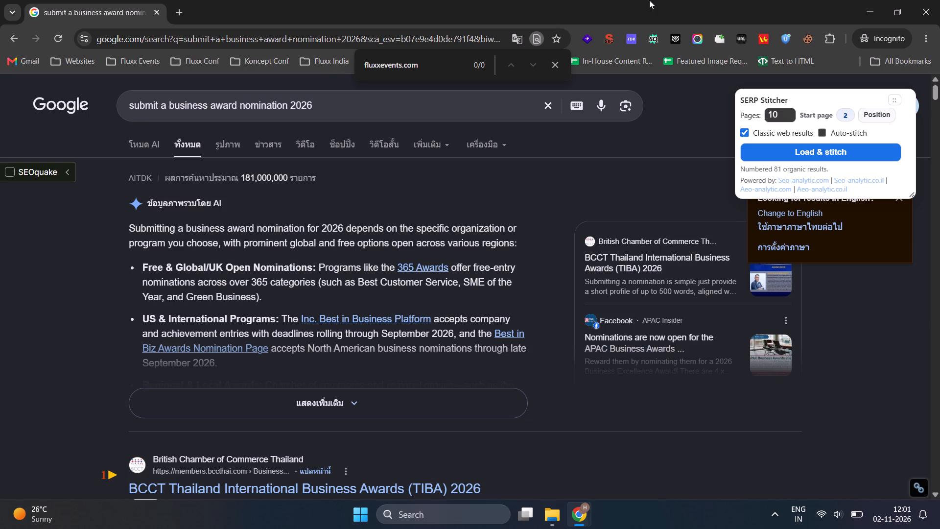
key("ctrl+f")
key("Return")
key("Return")
key("Return")
key("Return")
key("Return")
Copy the keyword "global business awards" from the Rankings sheet and search Google for it in Incognito with SERP Stitcher's Auto-stitch enabled.
key("alt+Tab")
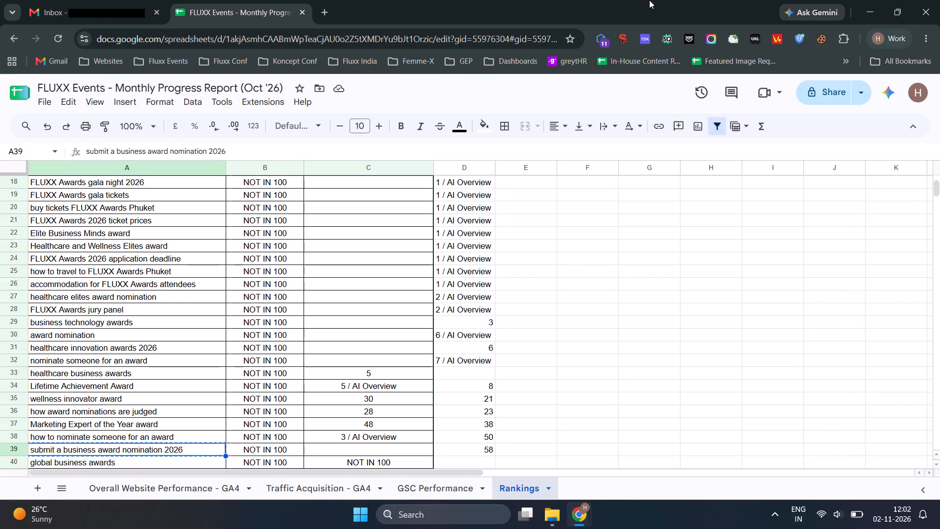
key("Right")
key("Right")
key("Right")
key("Left")
key("Left")
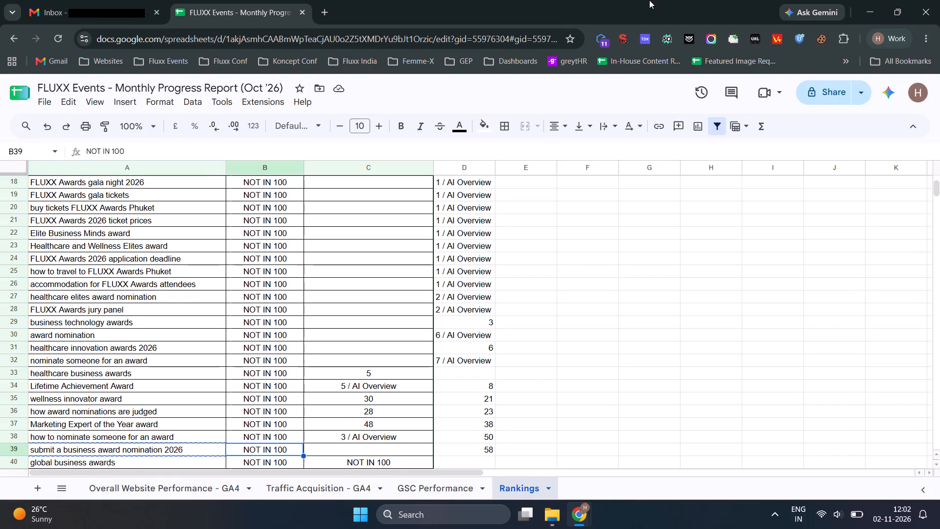
key("Left")
key("Down")
key("ctrl+c")
key("alt+Tab")
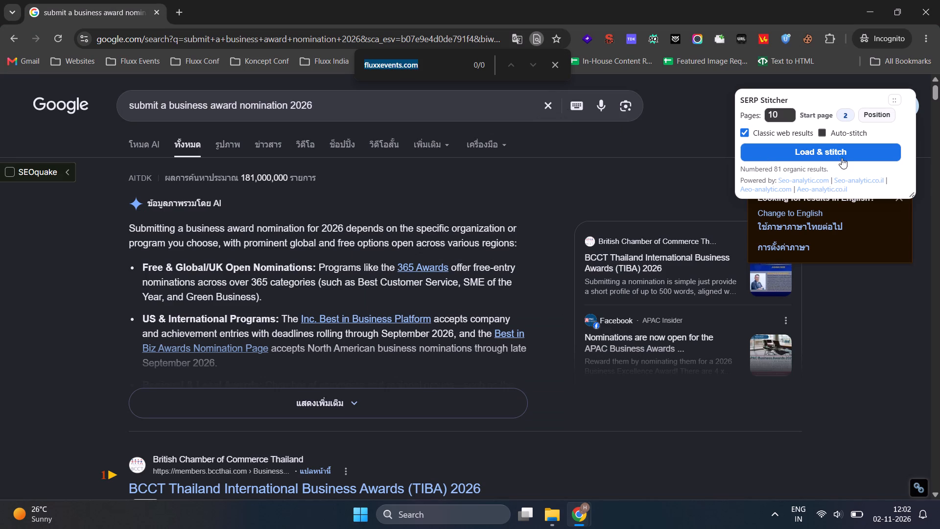
left_click(822, 130)
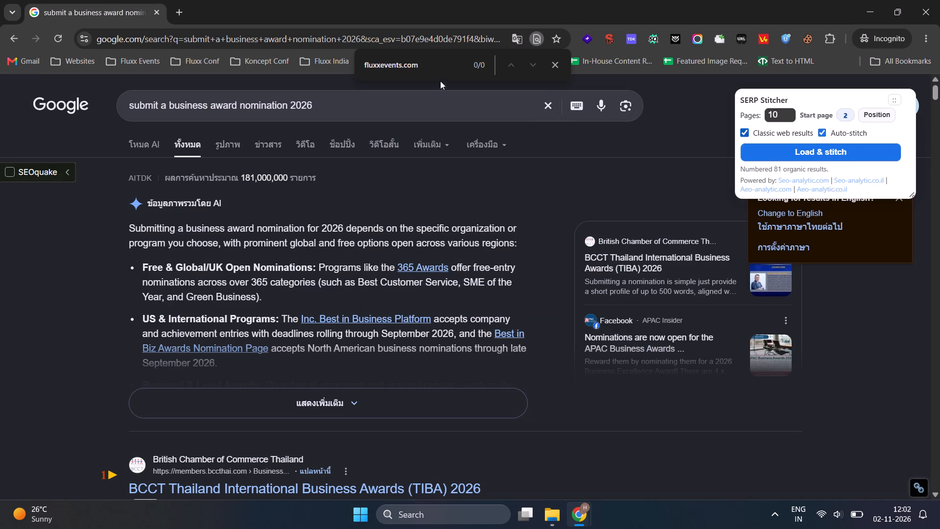
left_click(552, 108)
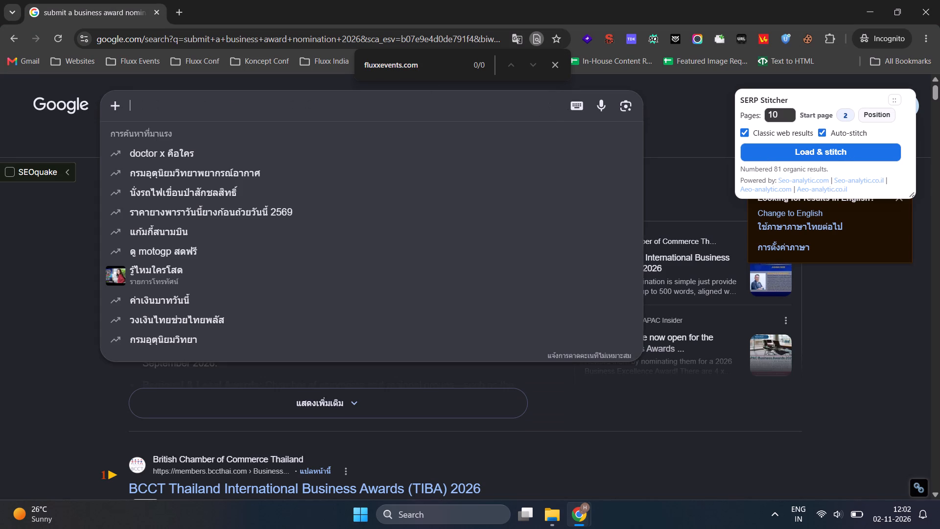
key("ctrl+v")
key("Return")
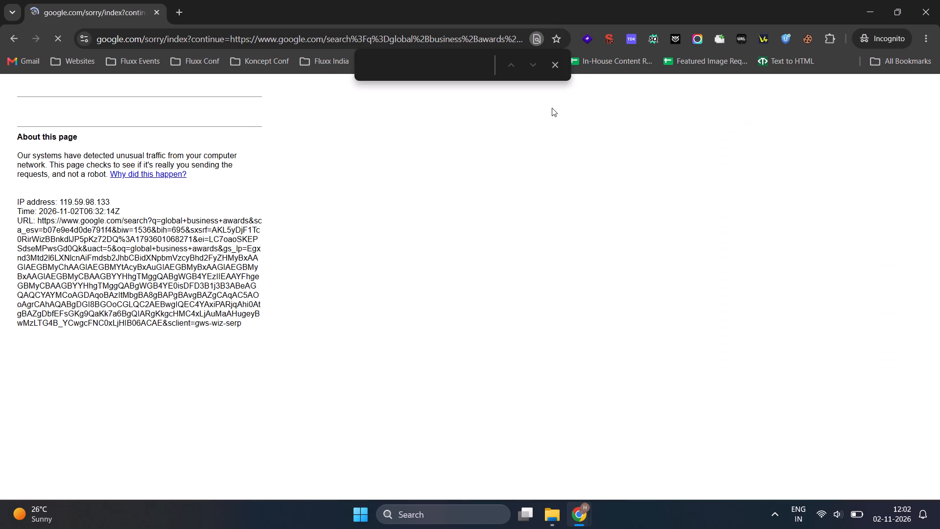
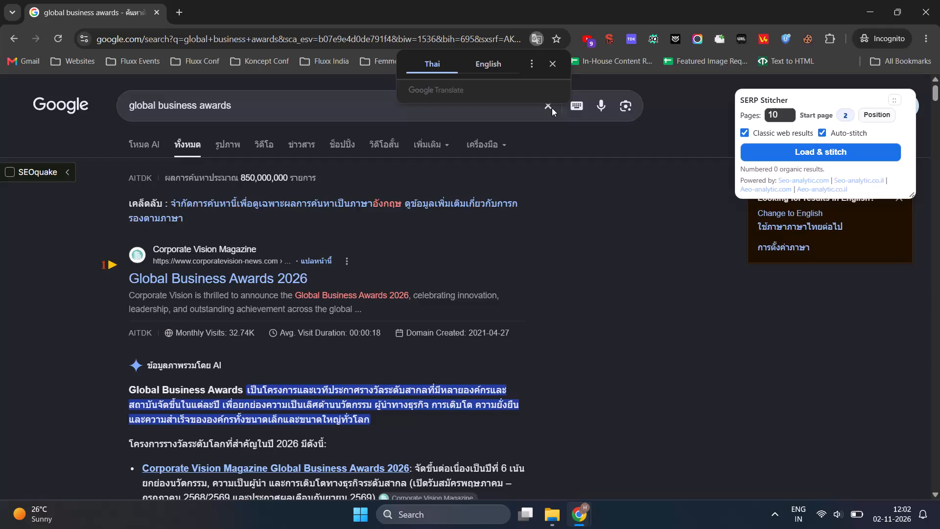
Search the auto-stitched "global business awards" results for fluxxevents.com and scan the listings.
key("ctrl+f")
key("Return")
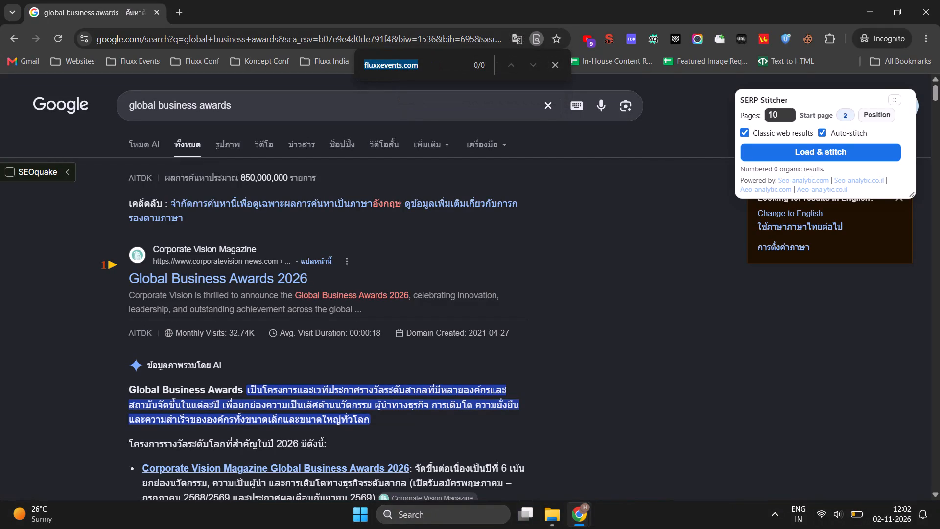
scroll(588, 294, "down", 18)
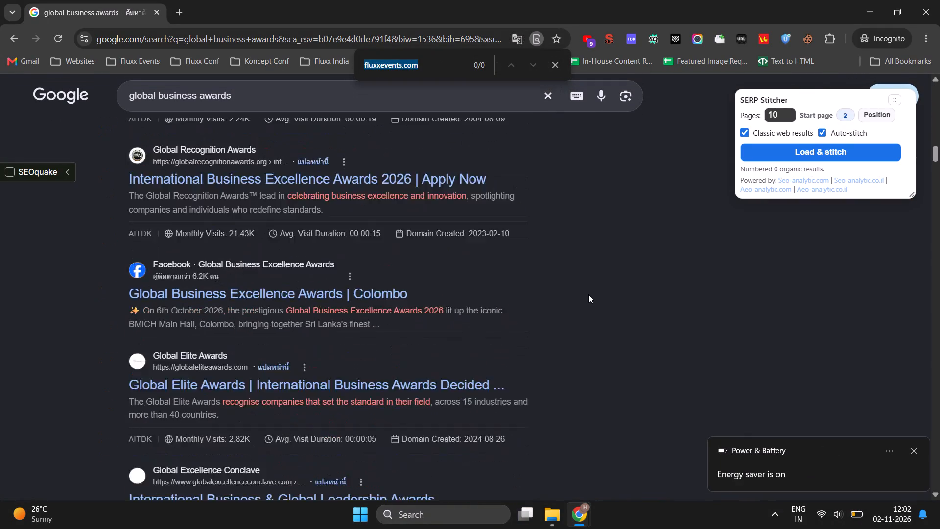
scroll(588, 294, "down", 8)
scroll(588, 294, "up", 7)
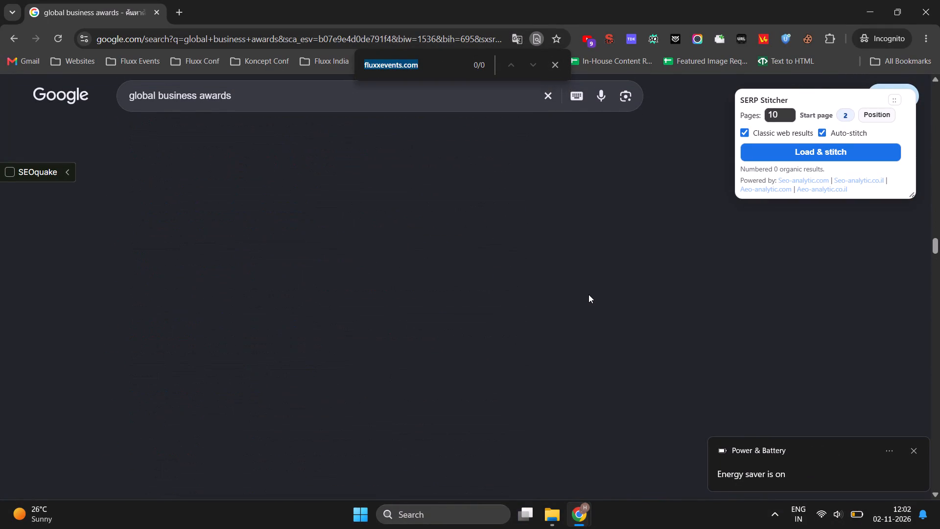
scroll(588, 294, "up", 17)
scroll(588, 294, "up", 10)
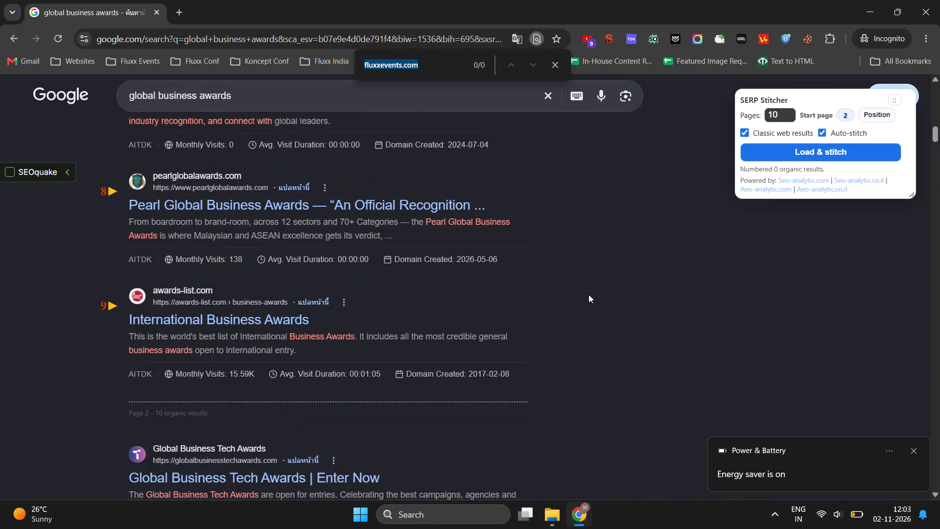
Reload the "global business awards" results so SERP Stitcher auto-stitches 10 pages again, and look through the numbered listings.
key("ctrl+r")
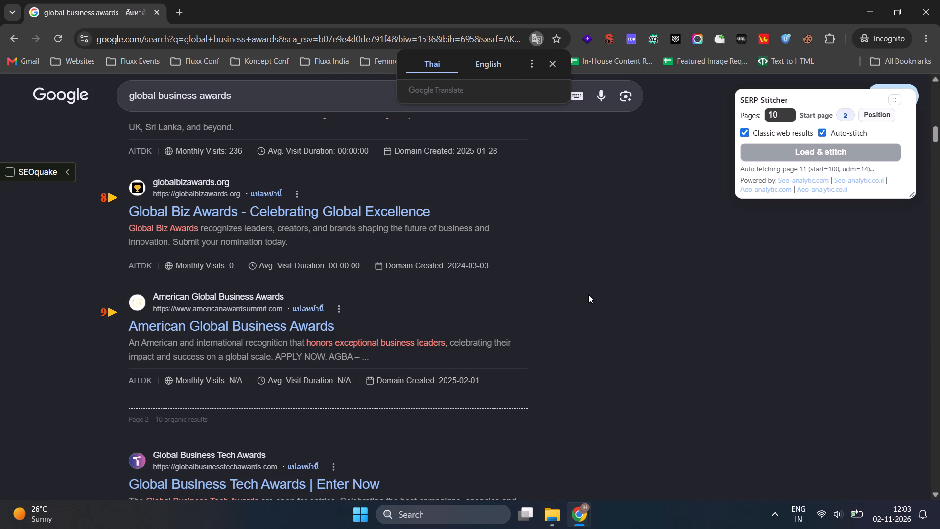
scroll(588, 294, "up", 4)
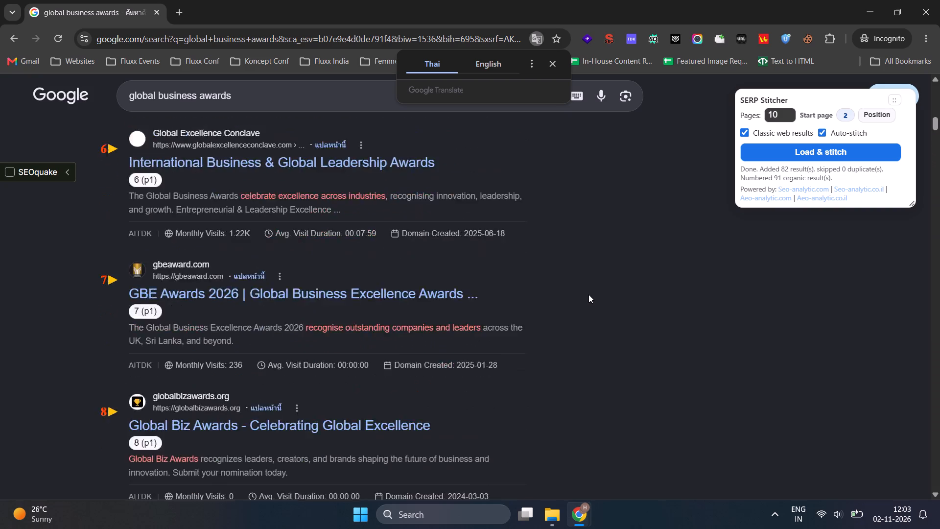
scroll(588, 294, "up", 13)
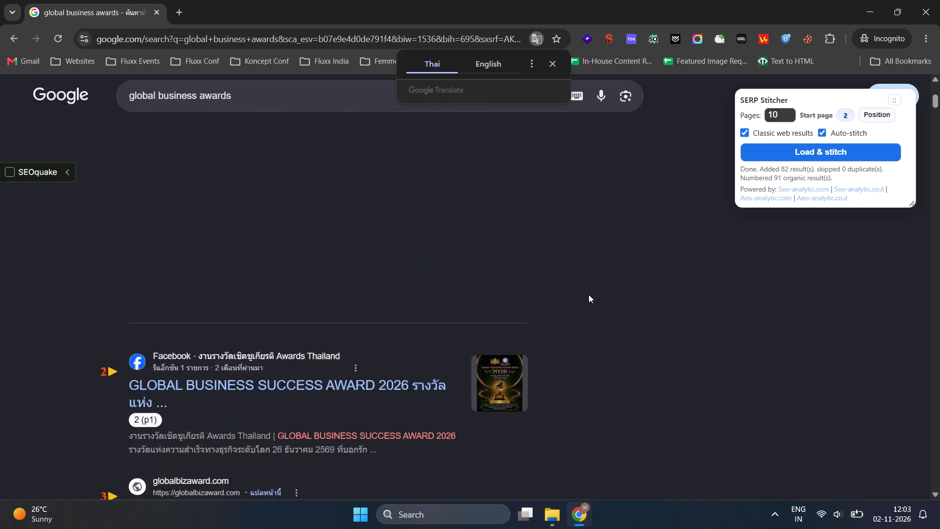
scroll(588, 294, "up", 7)
scroll(588, 294, "down", 4)
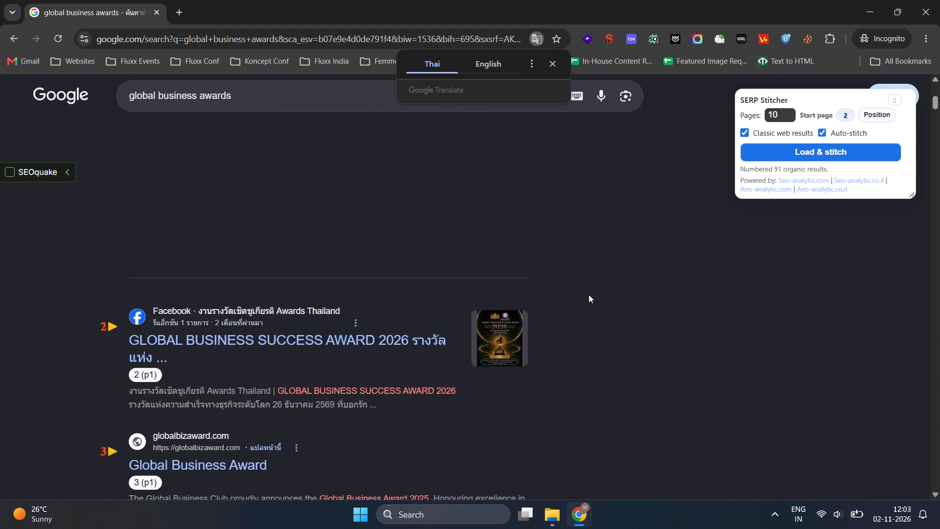
scroll(588, 294, "down", 9)
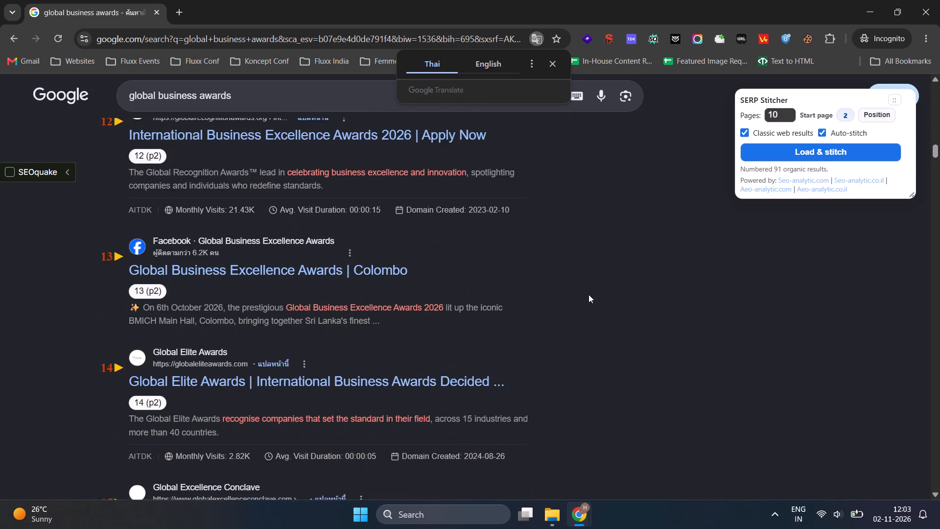
scroll(588, 294, "down", 4)
scroll(588, 294, "right", 1)
scroll(588, 294, "up", 2)
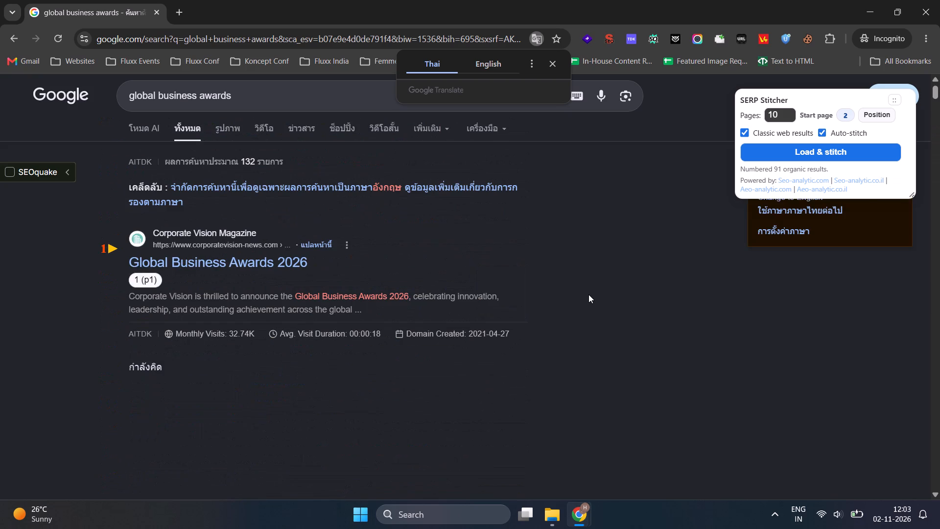
Search the reloaded "global business awards" results for fluxxevents.com and scan down the stitched pages.
key("ctrl+f")
key("Return")
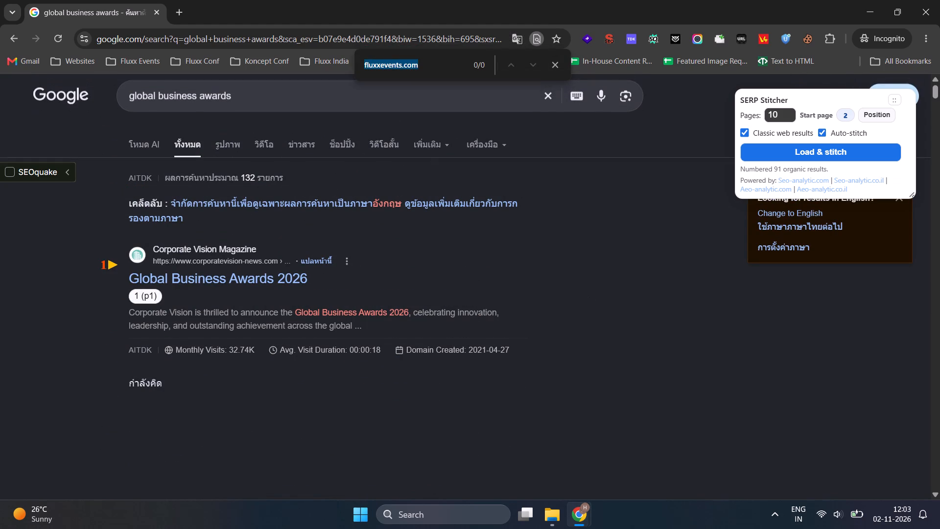
key("Return")
key("Return")
key("Return")
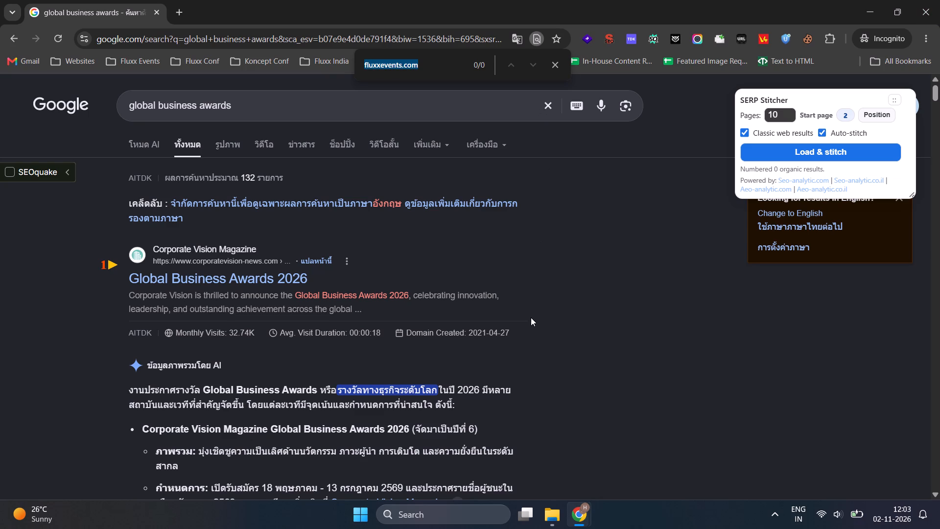
scroll(531, 317, "down", 15)
scroll(531, 317, "down", 17)
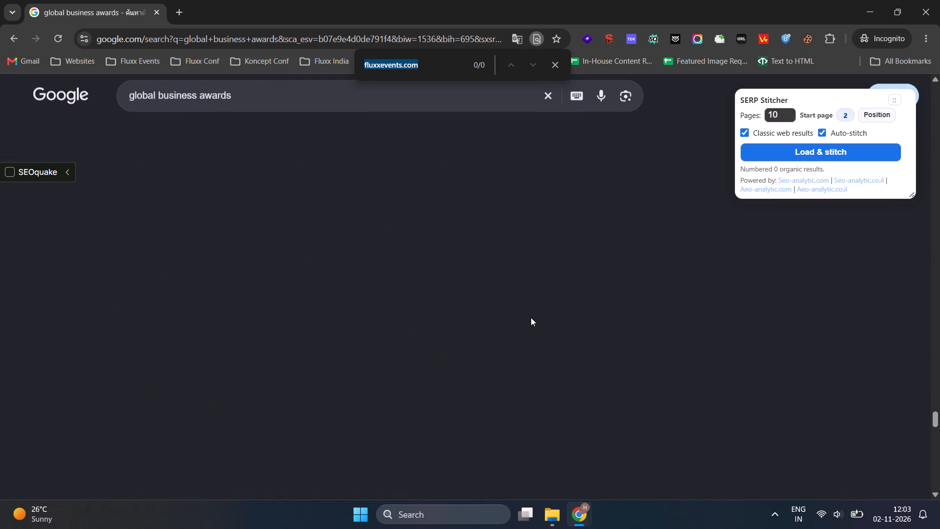
scroll(531, 317, "down", 4)
scroll(531, 317, "up", 16)
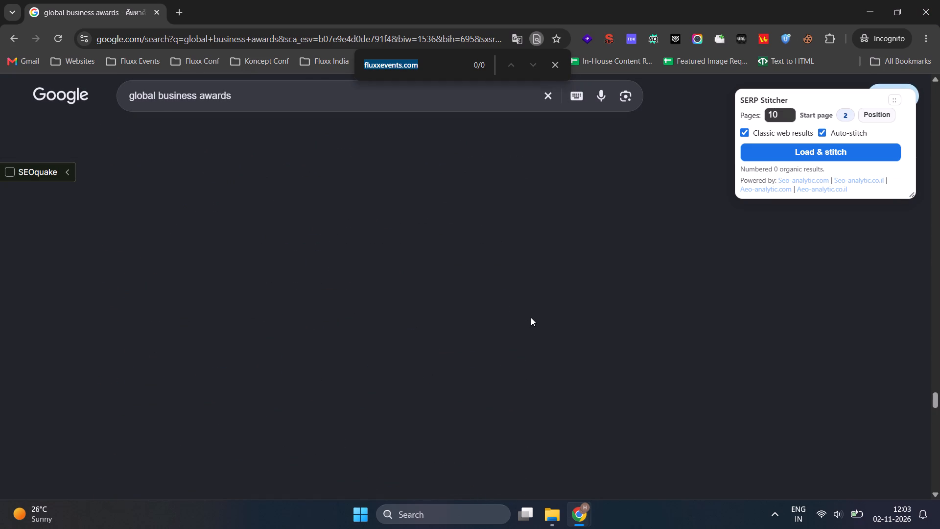
scroll(531, 317, "up", 18)
scroll(531, 317, "up", 14)
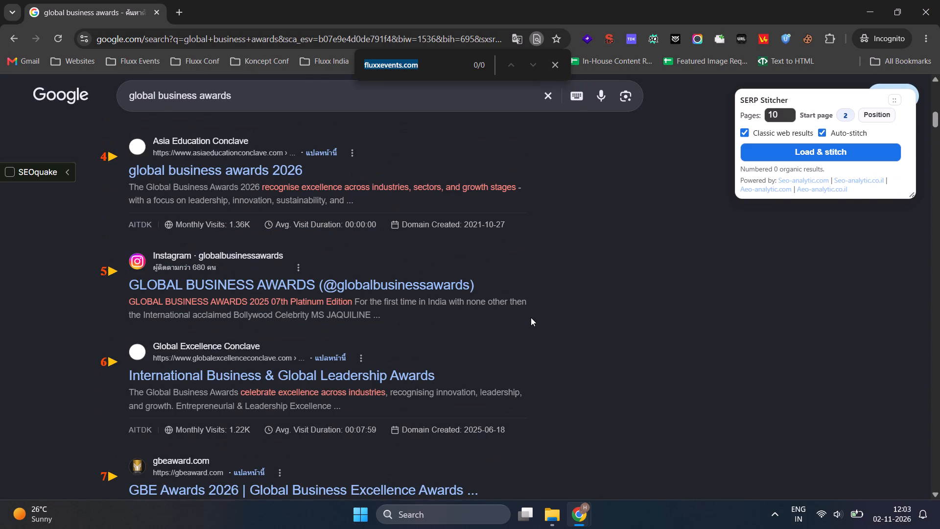
Rerun the Google search for "global business awards" so SERP Stitcher auto-stitches 10 pages of results again.
left_click(390, 94)
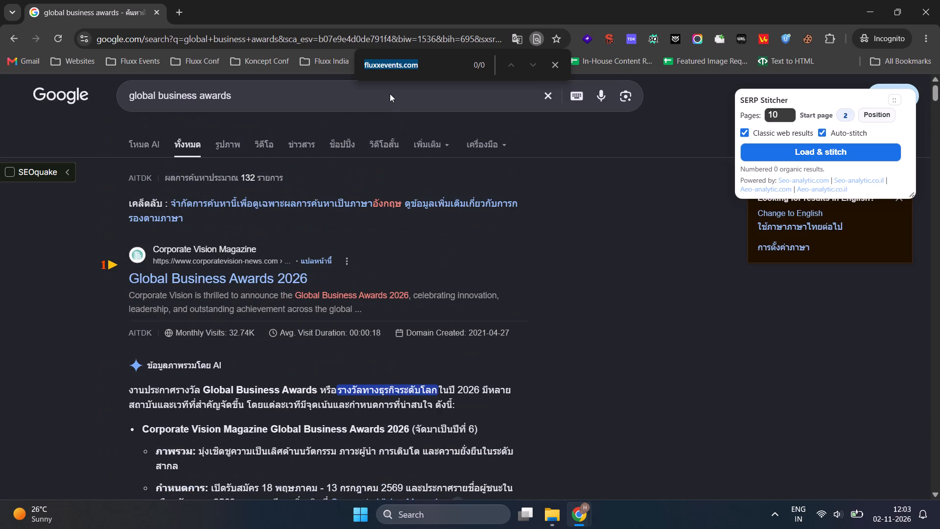
left_click(286, 93)
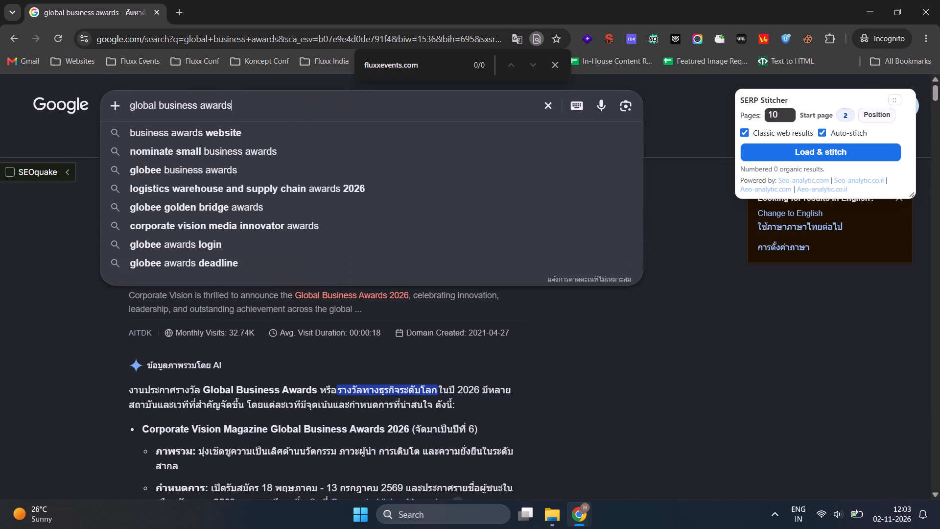
key("Return")
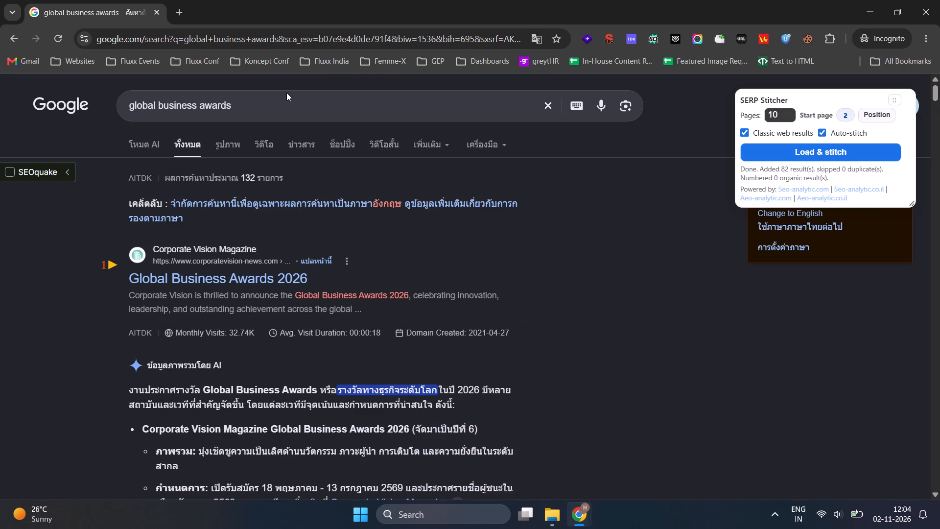
Look through the numbered listings across the stitched "global business awards" pages, from the last results back to the first.
scroll(560, 392, "down", 15)
scroll(560, 392, "down", 8)
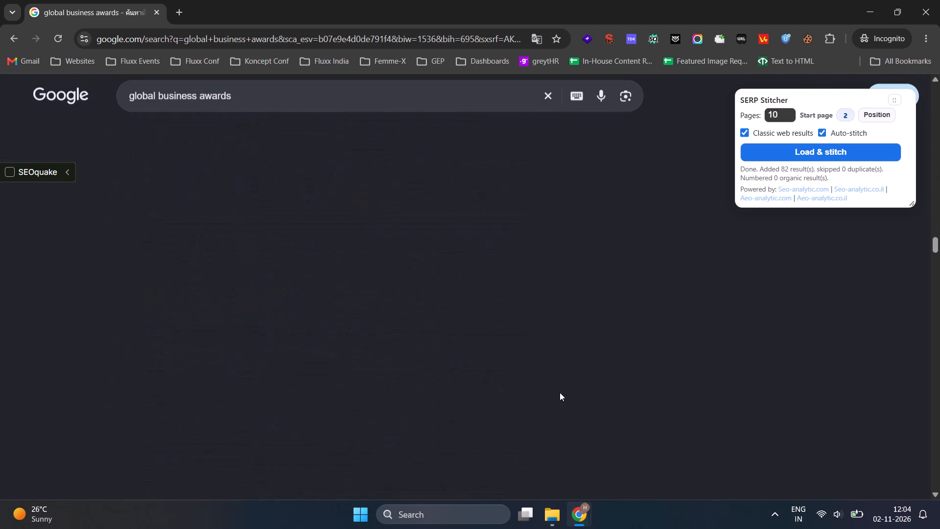
scroll(560, 392, "down", 20)
scroll(560, 392, "down", 16)
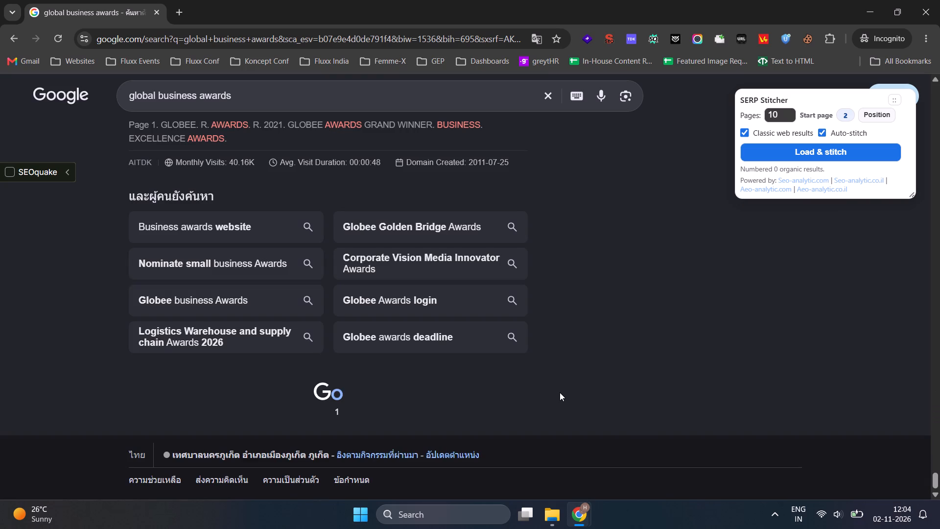
scroll(560, 392, "up", 13)
scroll(560, 392, "up", 9)
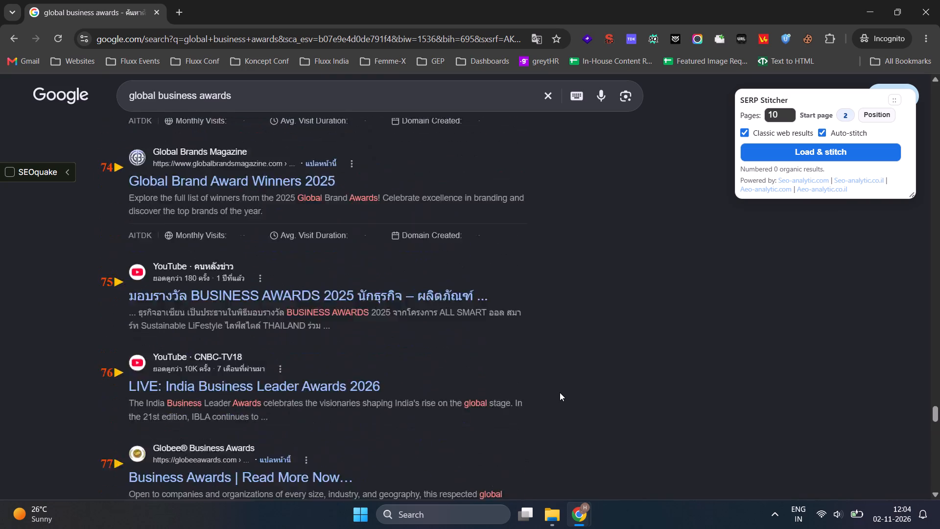
scroll(560, 392, "up", 19)
scroll(560, 392, "up", 6)
scroll(560, 392, "down", 7)
scroll(560, 392, "up", 1)
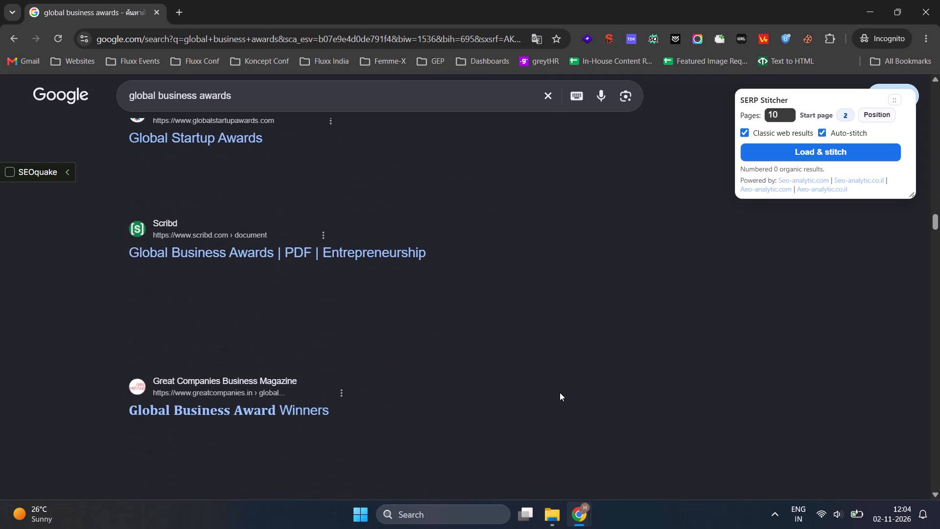
scroll(560, 392, "up", 16)
scroll(560, 392, "up", 11)
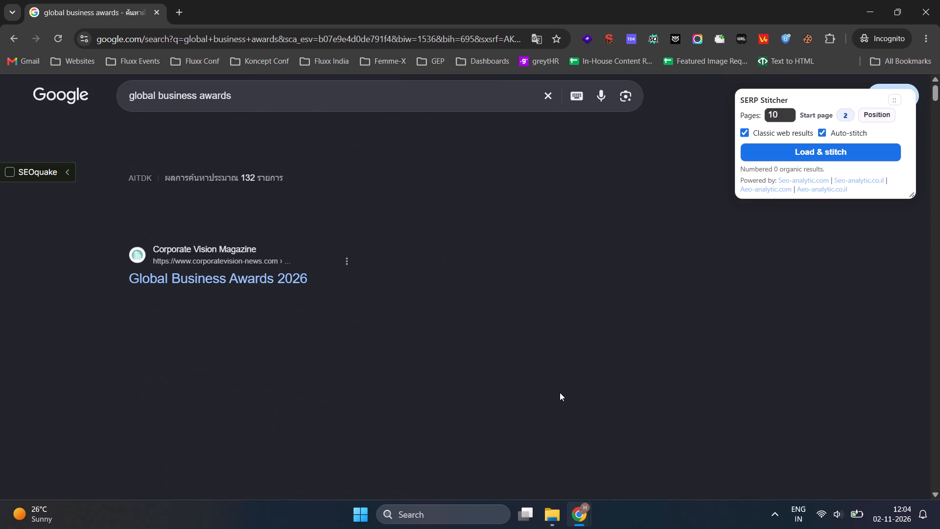
scroll(560, 392, "up", 8)
scroll(560, 392, "down", 6)
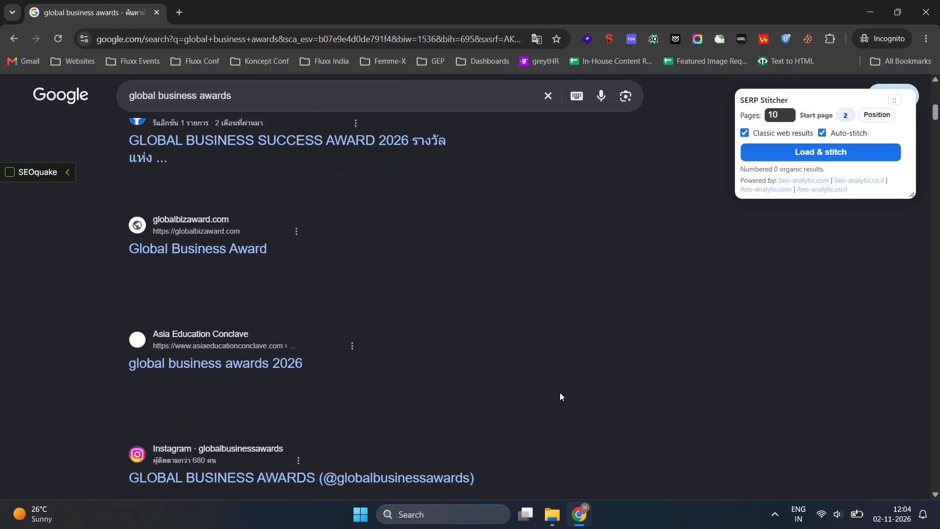
scroll(560, 392, "up", 8)
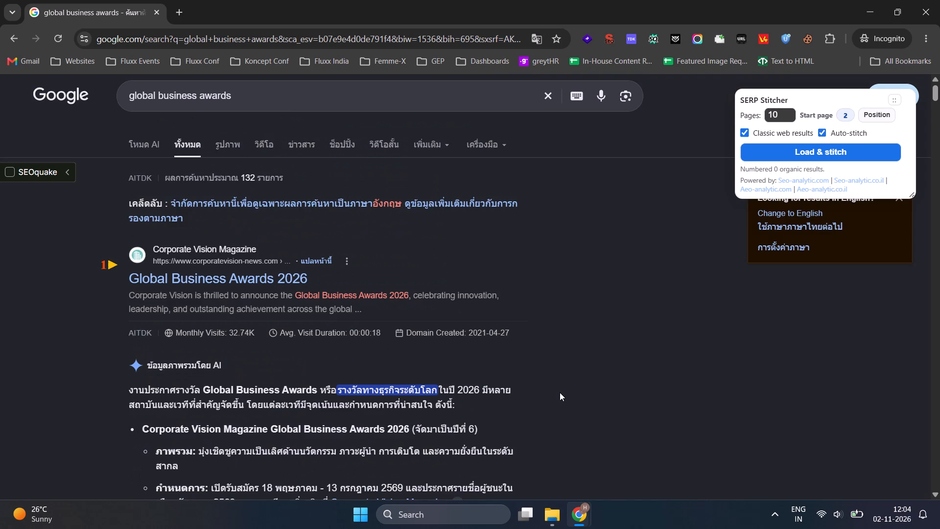
Search the stitched "global business awards" results page for fluxxevents.com.
key("ctrl+f")
key("Return")
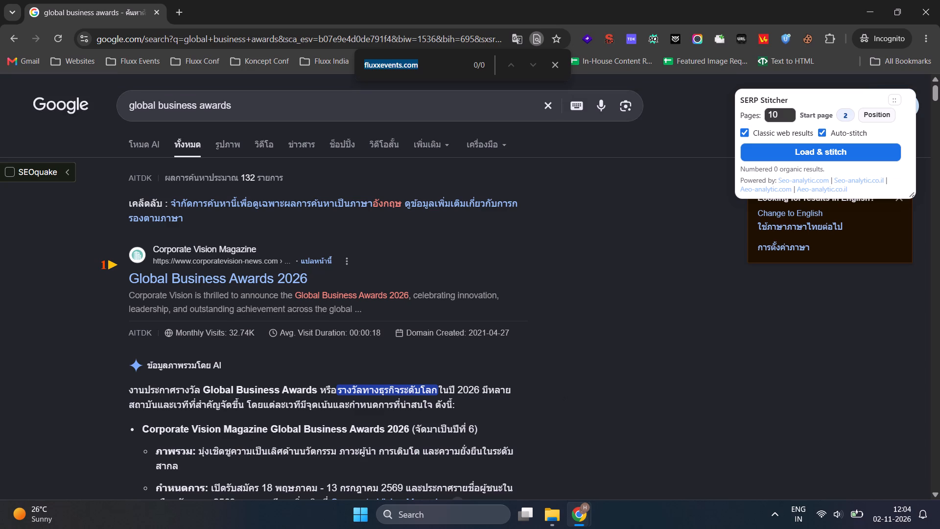
key("Return")
key("Return")
key("Return")
key("Return")
key("ctrl+f")
key("Return")
Copy the keyword "business awards" from the Rankings sheet and search Google for it in Incognito.
key("alt+Tab")
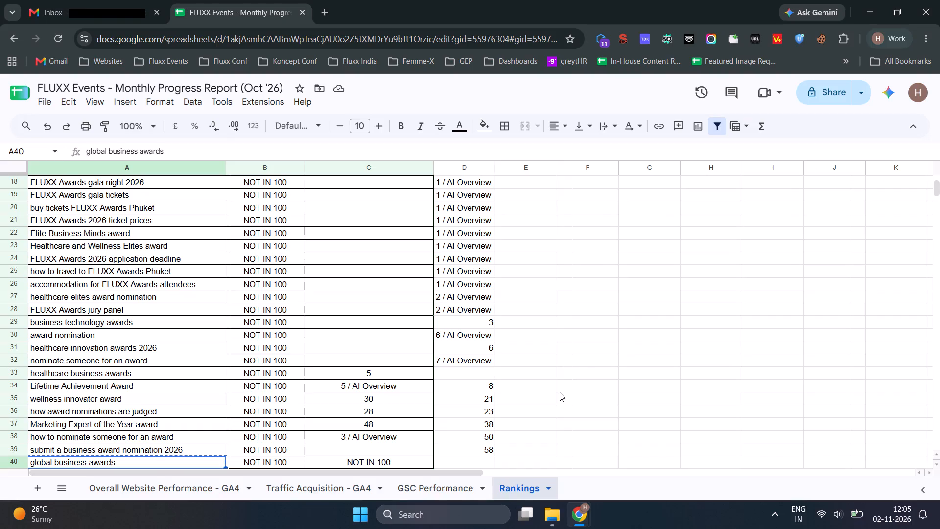
key("Down")
key("ctrl+c")
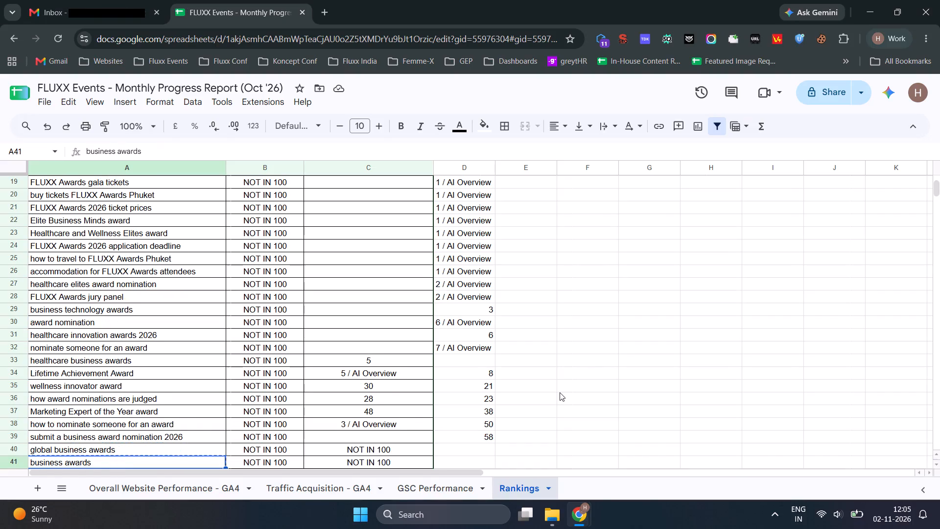
key("alt+Tab")
left_click(544, 112)
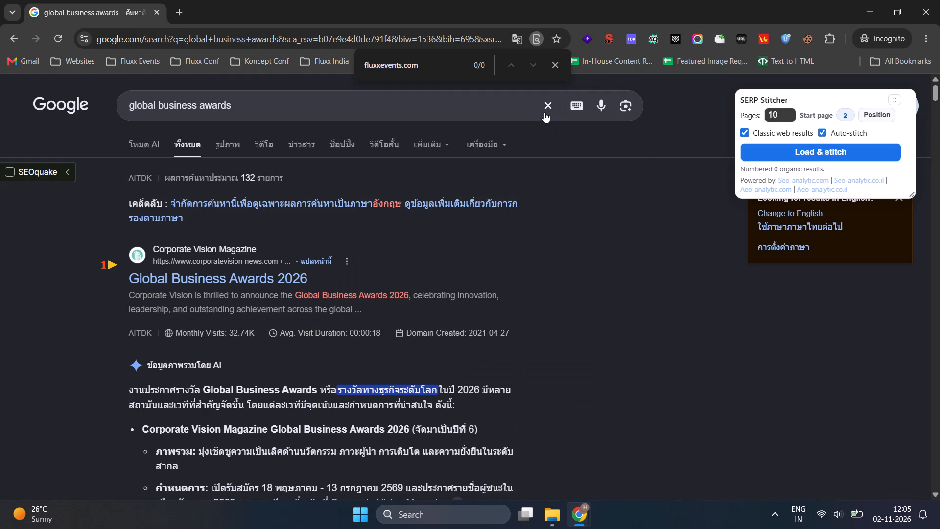
key("ctrl+v")
key("Return")
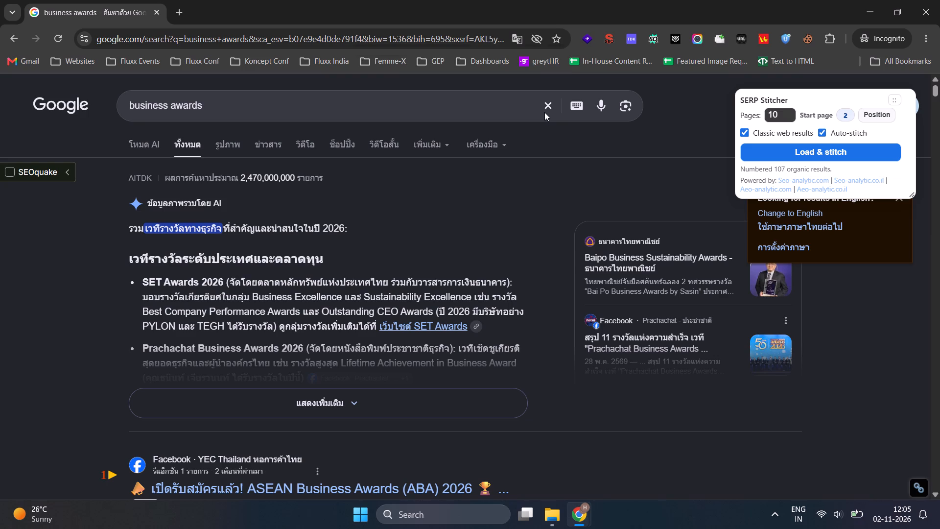
Search the stitched "business awards" results for fluxxevents.com and skim the numbered listings.
key("ctrl+f")
key("Return")
key("Return")
key("Return")
key("Return")
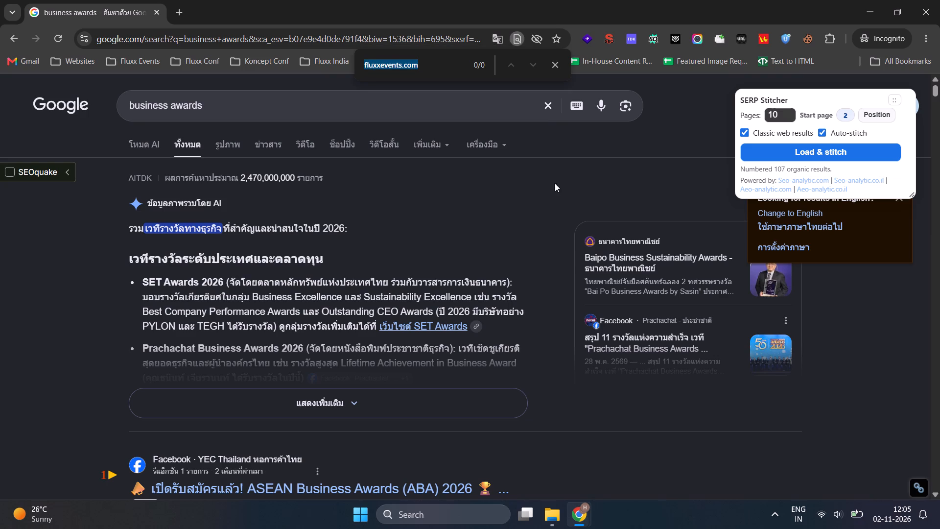
scroll(559, 250, "down", 14)
scroll(559, 250, "up", 1)
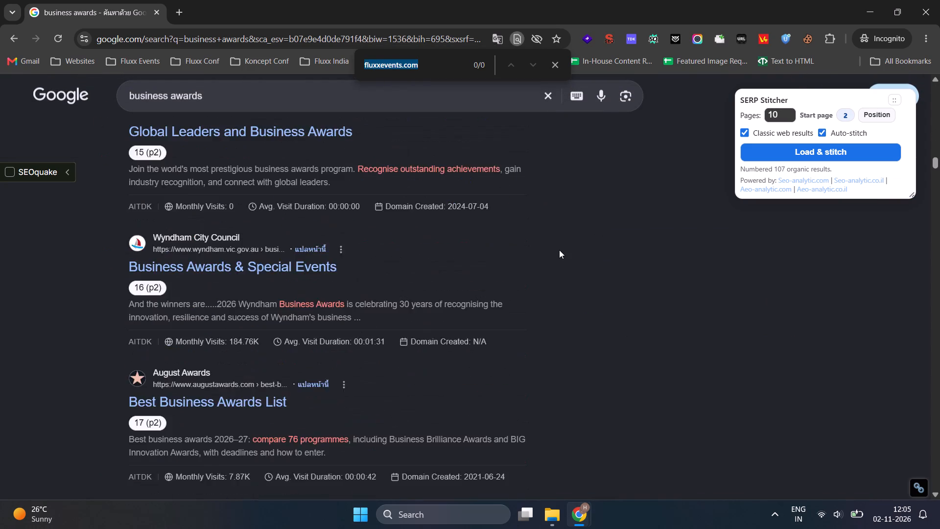
scroll(559, 250, "up", 12)
Copy the keyword "prestigious business awards" from the Rankings sheet and search Google for it in the Incognito window.
key("alt+Tab")
key("Down")
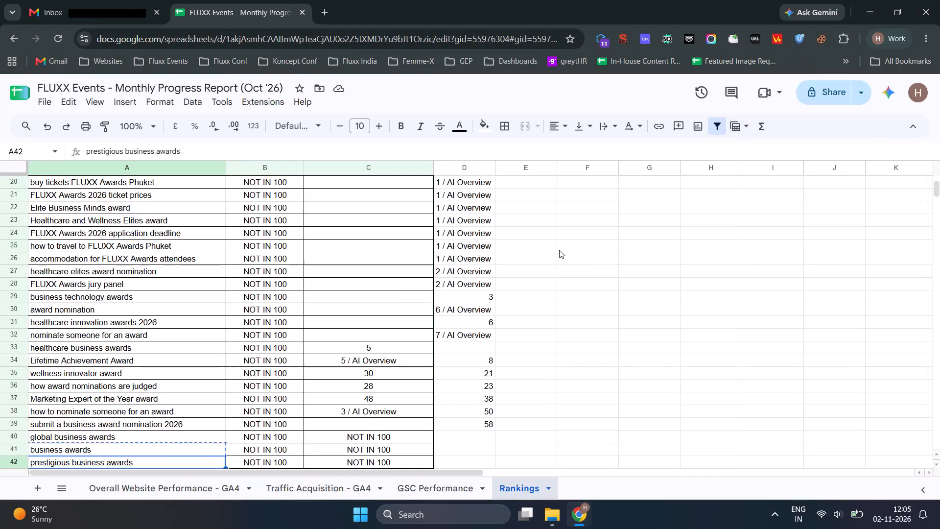
key("ctrl+c")
key("alt+Tab")
double_click(542, 101)
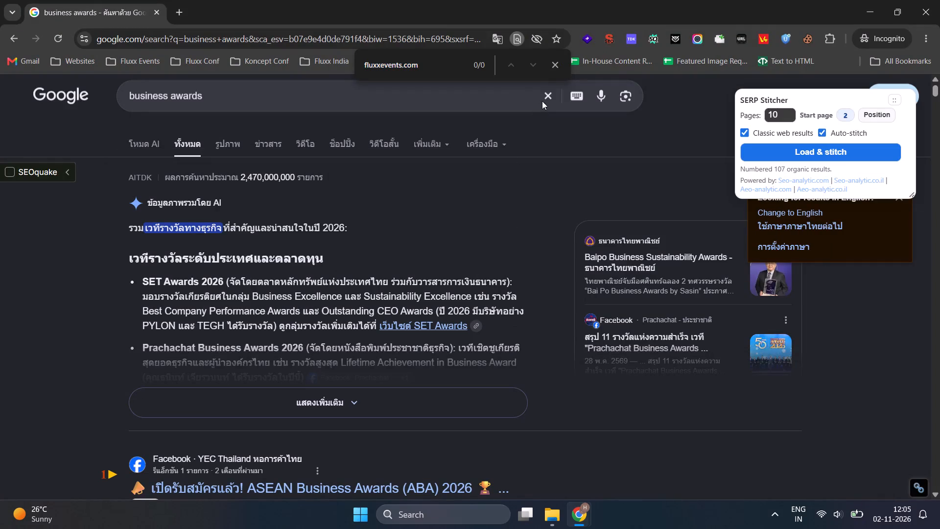
left_click(544, 99)
left_click(549, 93)
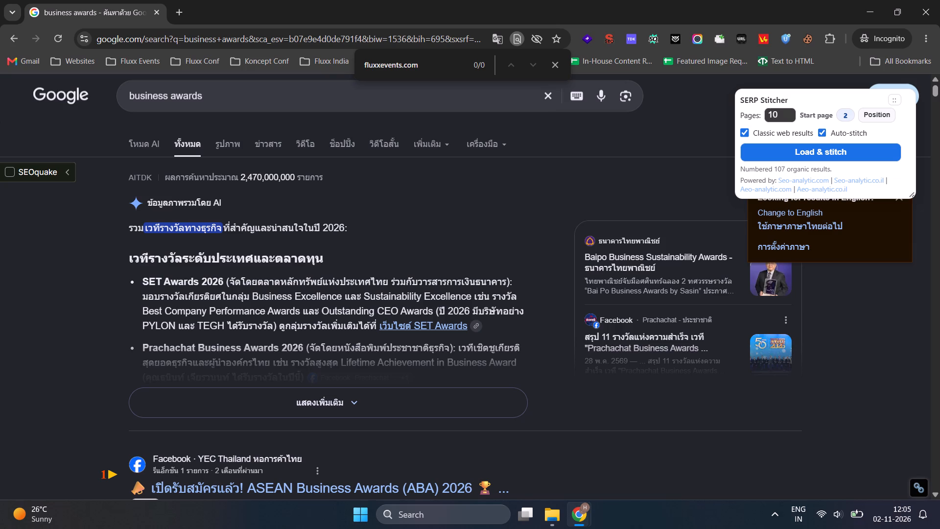
left_click(495, 96)
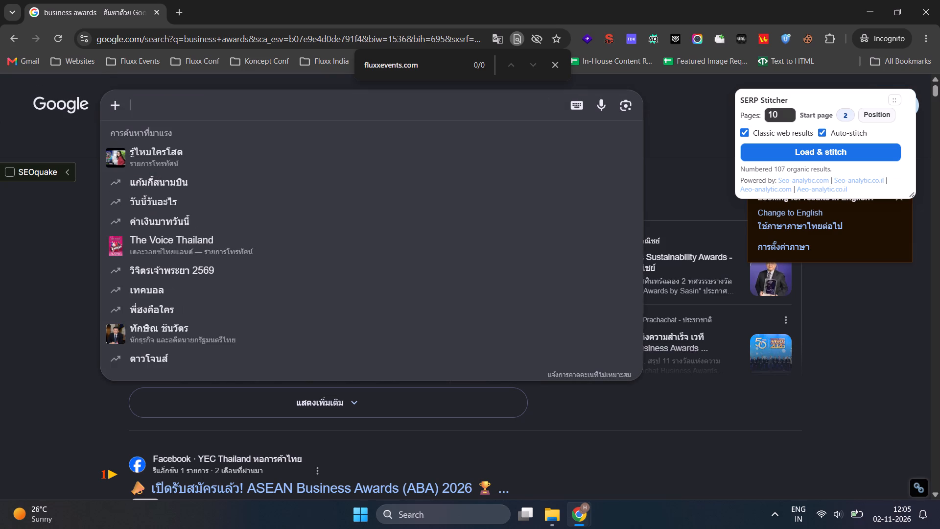
key("ctrl+v")
key("Return")
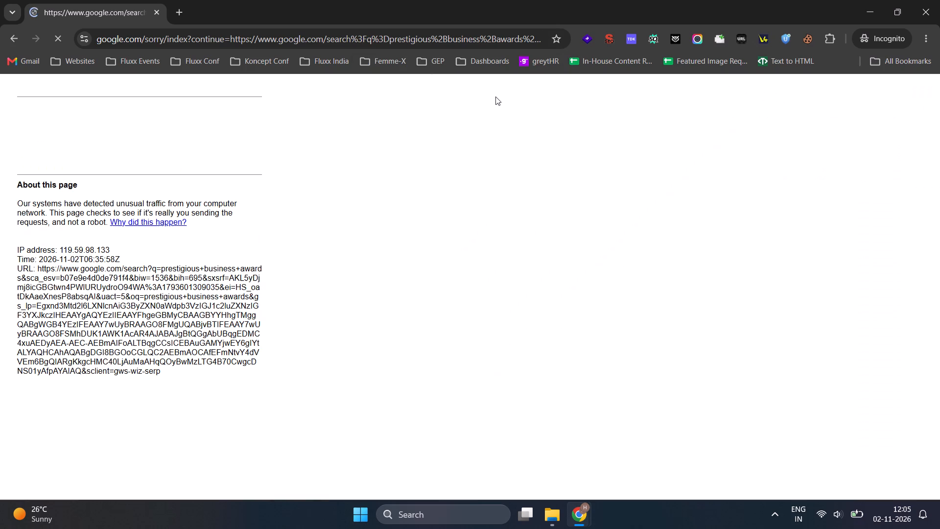
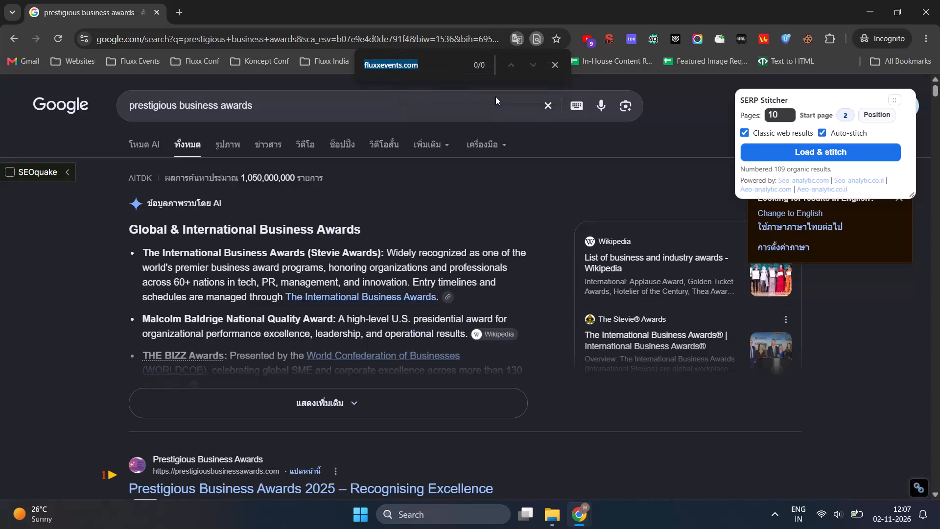
Search the stitched "prestigious business awards" results for fluxxevents.com and check the keyword's recorded position in the Rankings sheet.
key("Return")
key("alt+Tab")
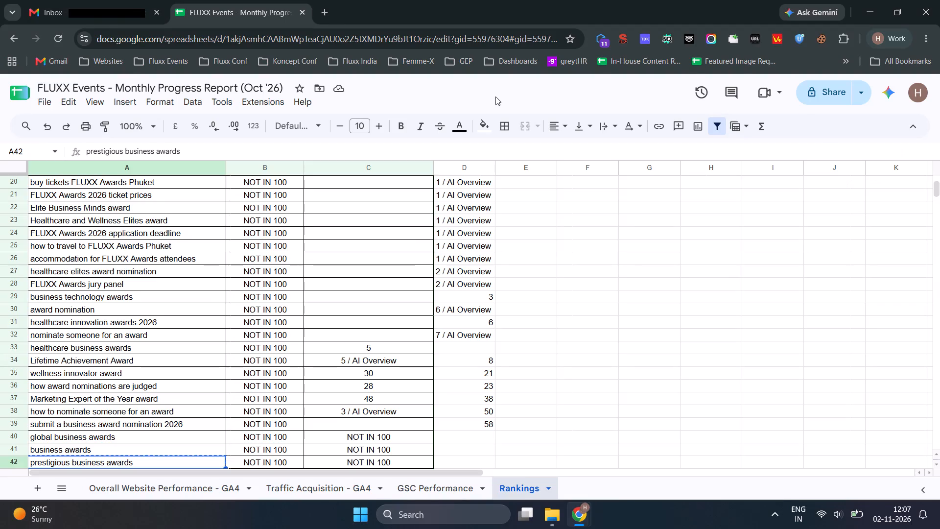
key("alt+Tab")
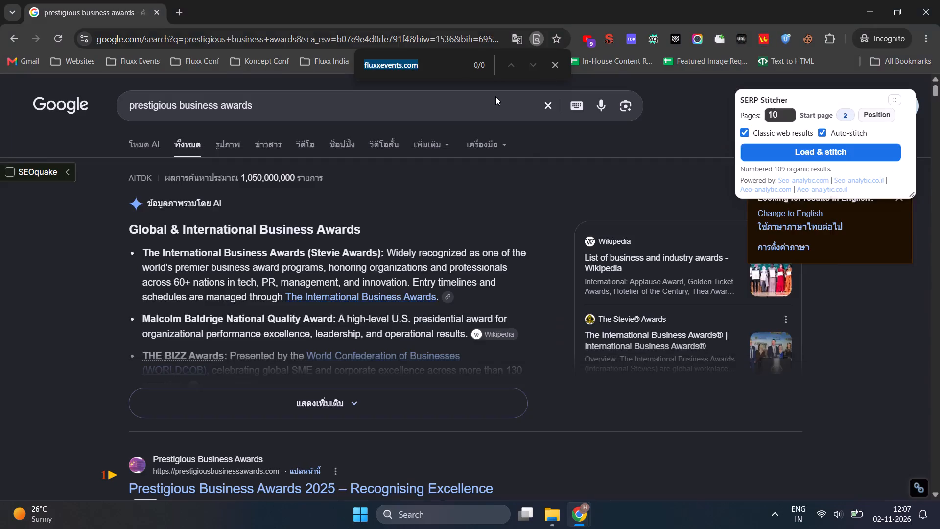